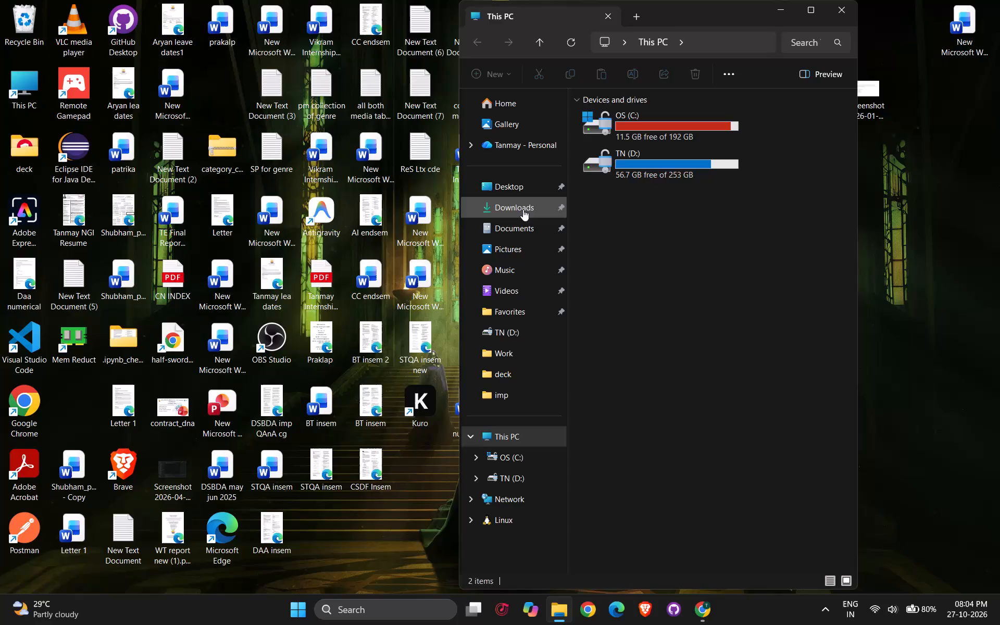
Open the CSDF mini2 PDF report from the maximized Downloads folder.
click(817, 15)
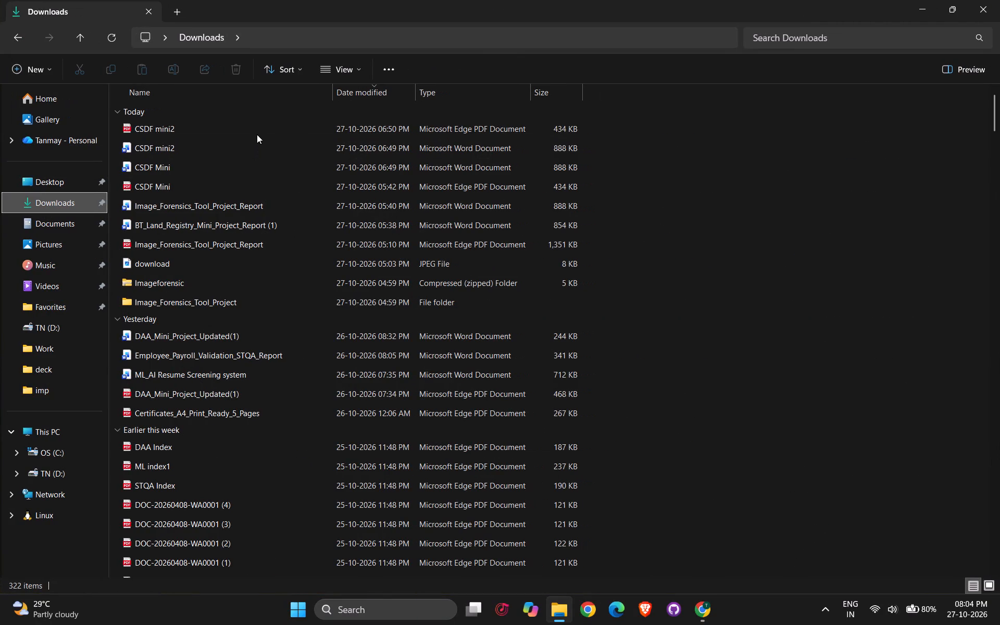
double_click(257, 131)
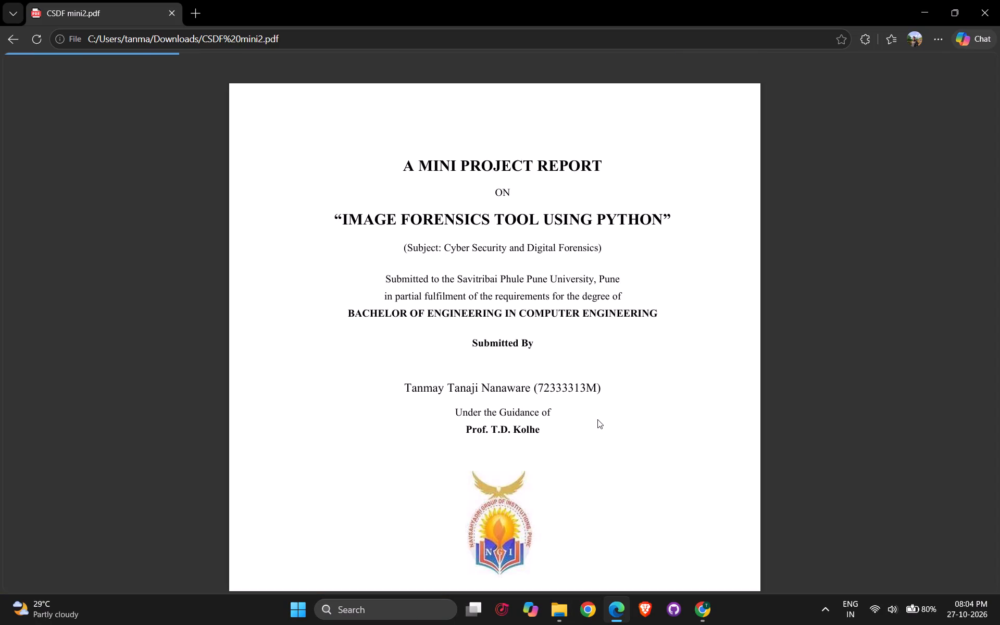
Check the supervising professor's name in the certificate text on page 2 by highlighting it, leaving nothing selected at the end.
scroll(539, 393, down, 13)
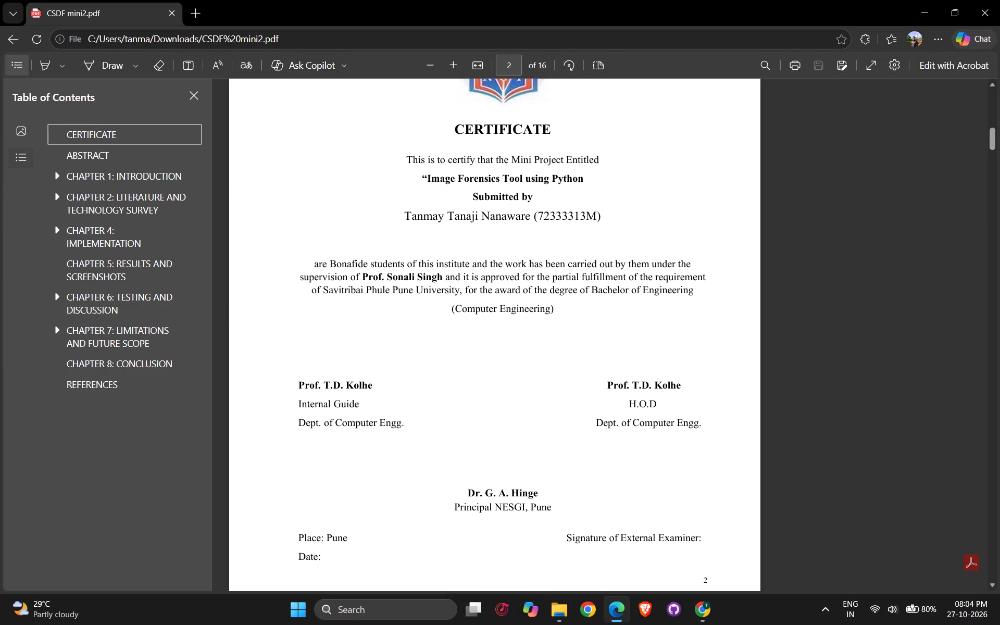
click(440, 277)
drag(446, 276, 389, 279)
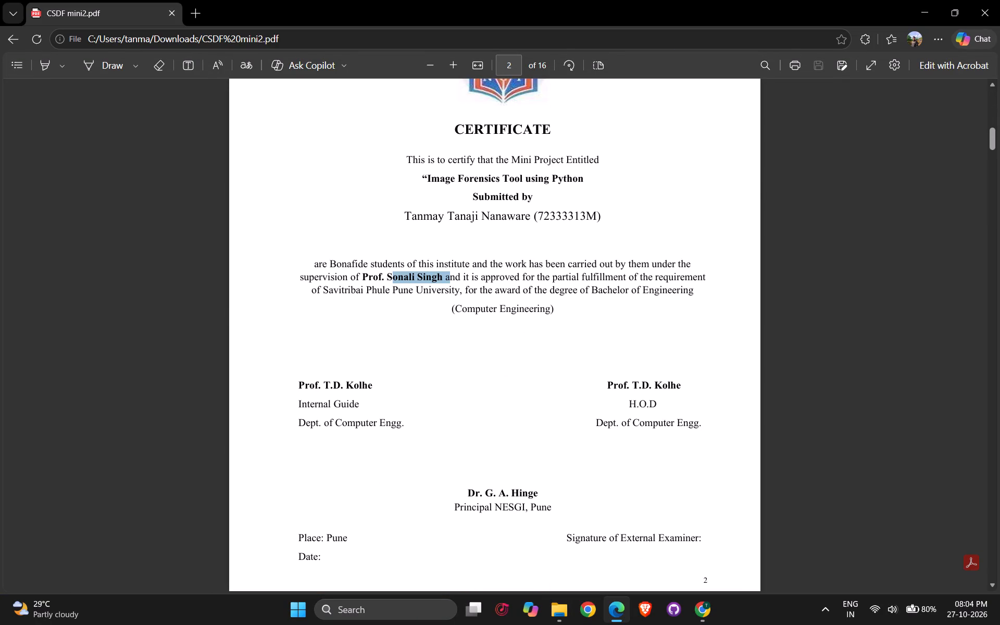
drag(389, 279, 365, 277)
drag(365, 277, 361, 277)
click(502, 301)
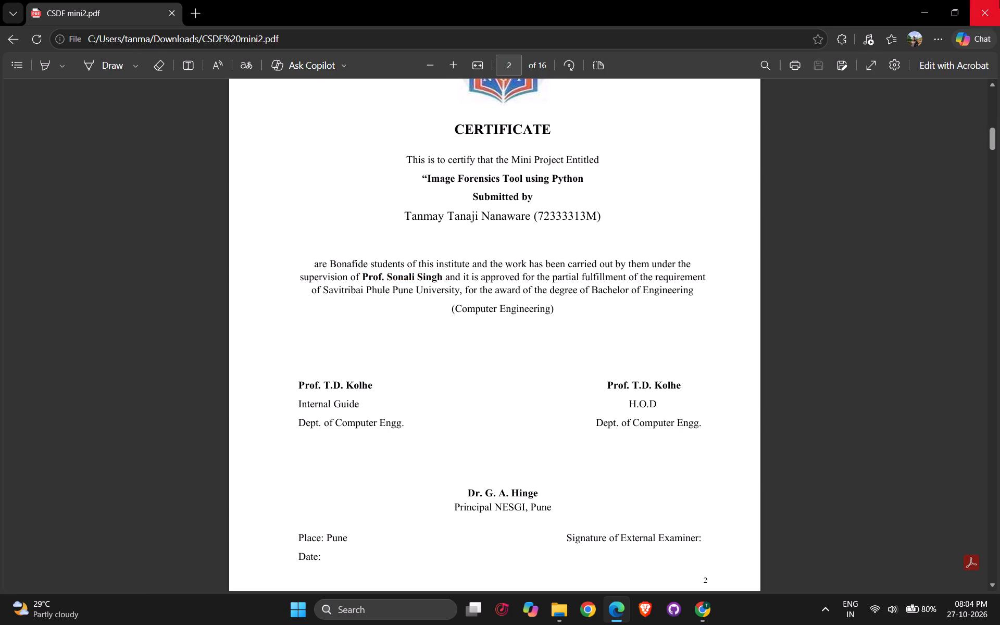
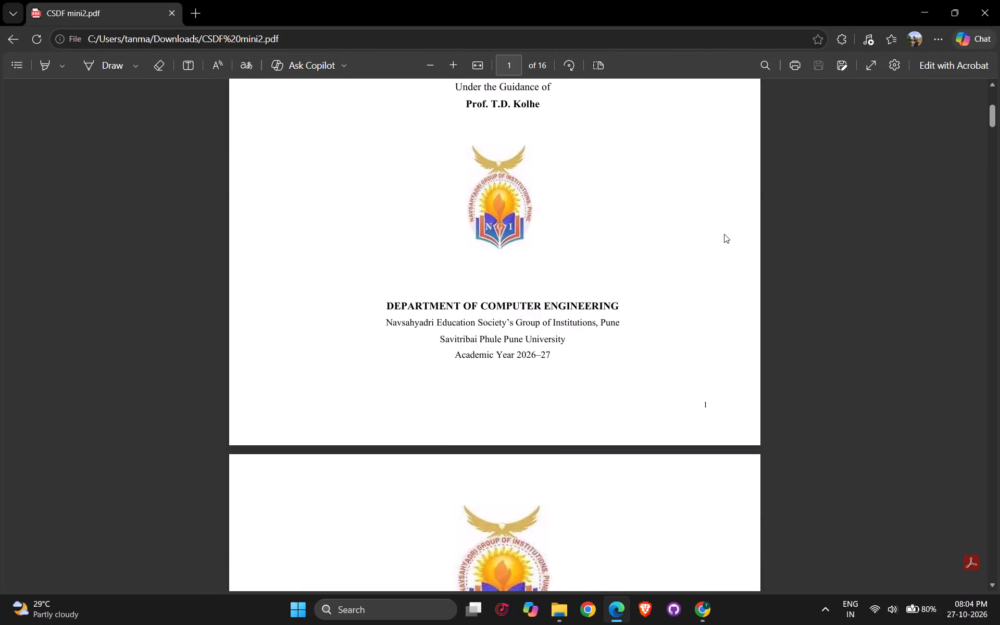
Close the PDF report and open the CSDF mini2 Word document from the Downloads folder.
scroll(724, 234, up, 7)
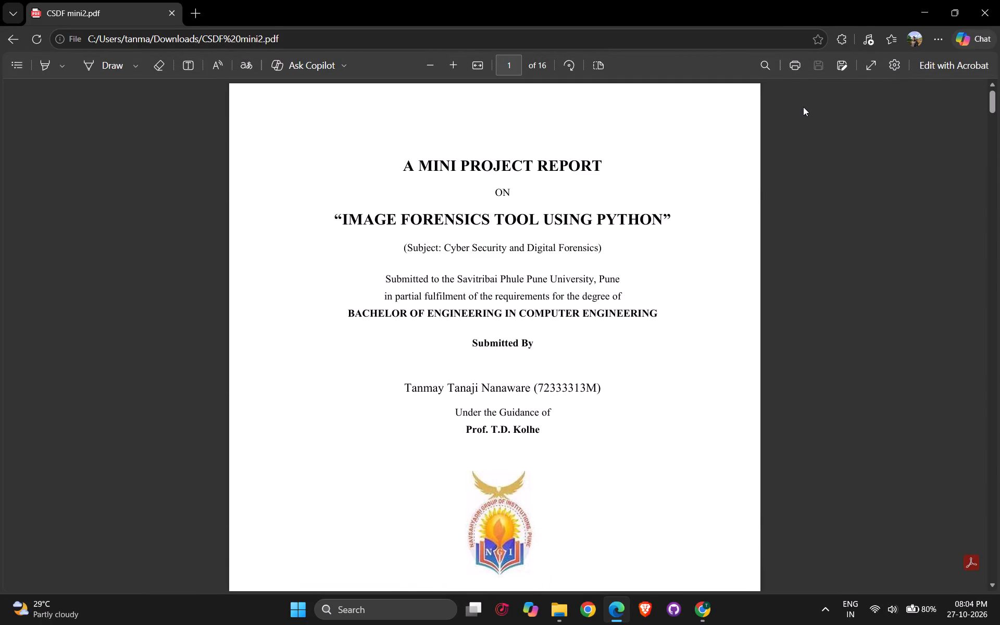
scroll(653, 195, down, 1)
click(996, 9)
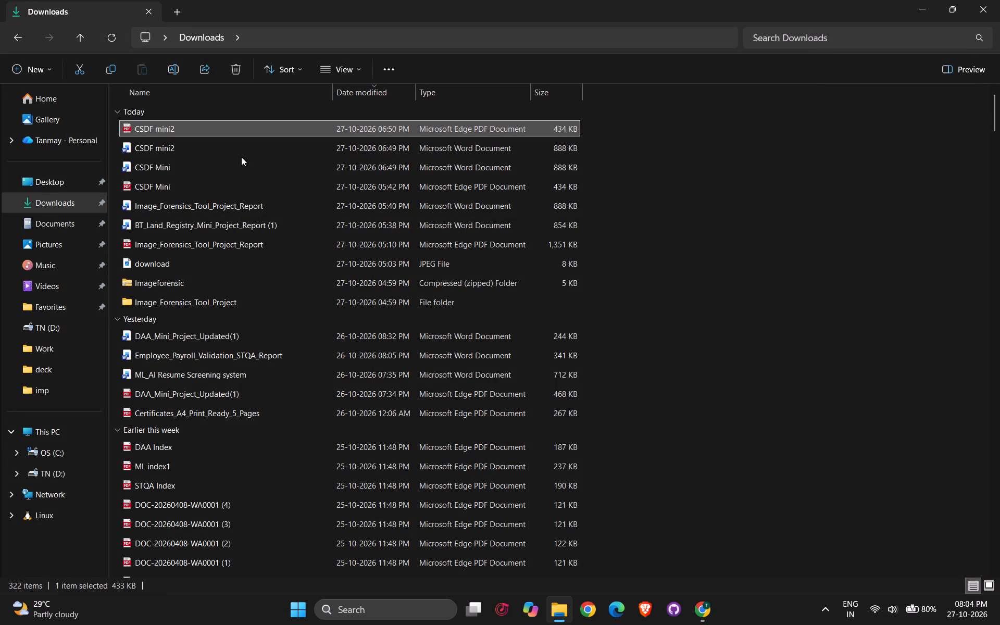
double_click(243, 151)
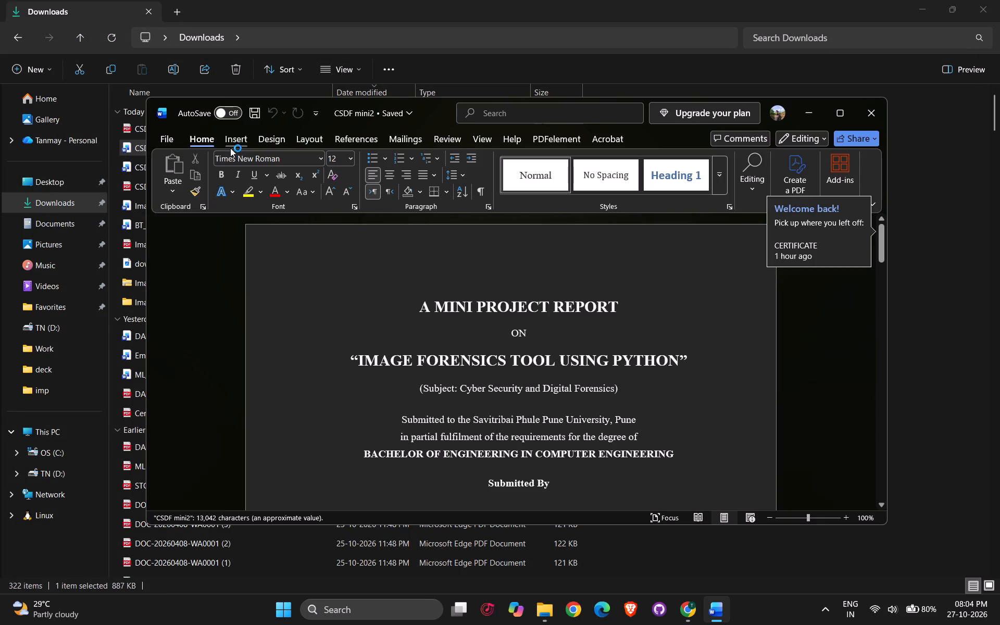
Copy the guide's name, including the Prof. title, from the report's cover page.
scroll(589, 460, down, 6)
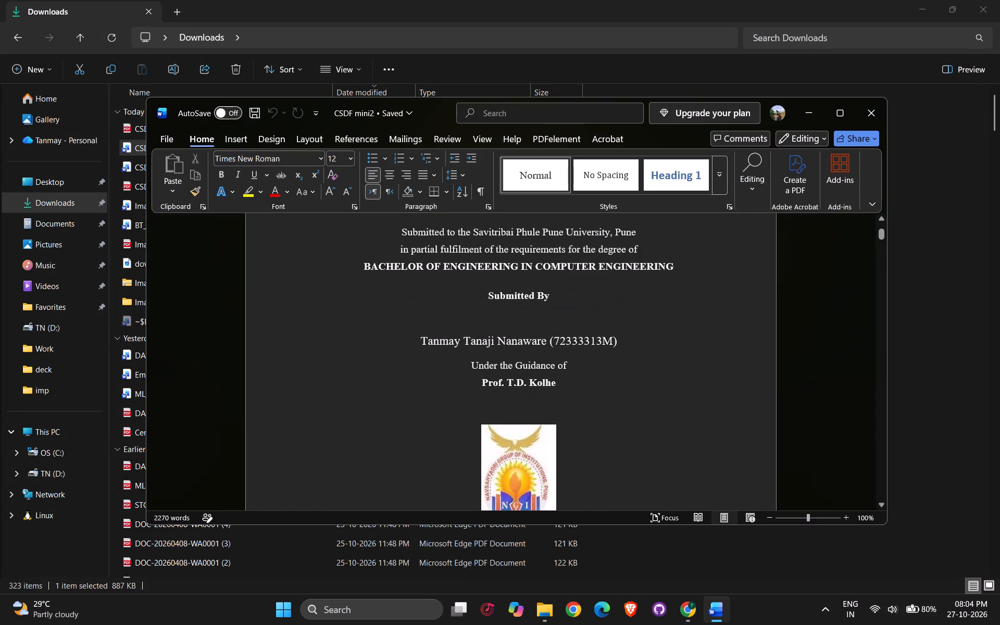
scroll(542, 356, down, 3)
drag(557, 292, 478, 296)
key(ctrl+c)
Replace the supervisor's name in the certificate paragraph with the copied guide's name, keep it inline with a trailing space, and save.
scroll(496, 316, down, 15)
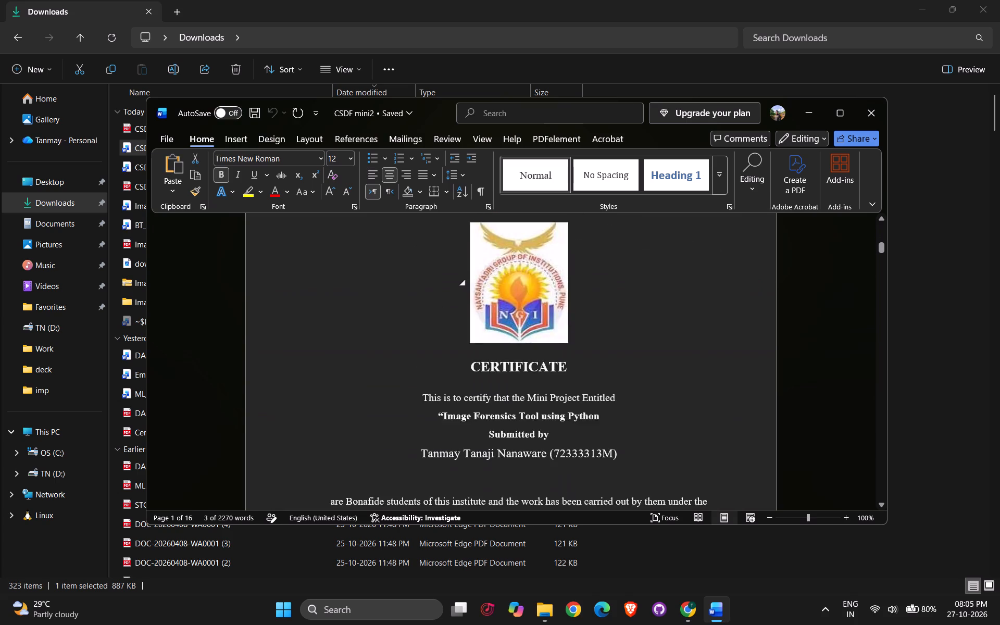
scroll(498, 320, down, 3)
scroll(486, 430, down, 1)
drag(459, 383, 459, 384)
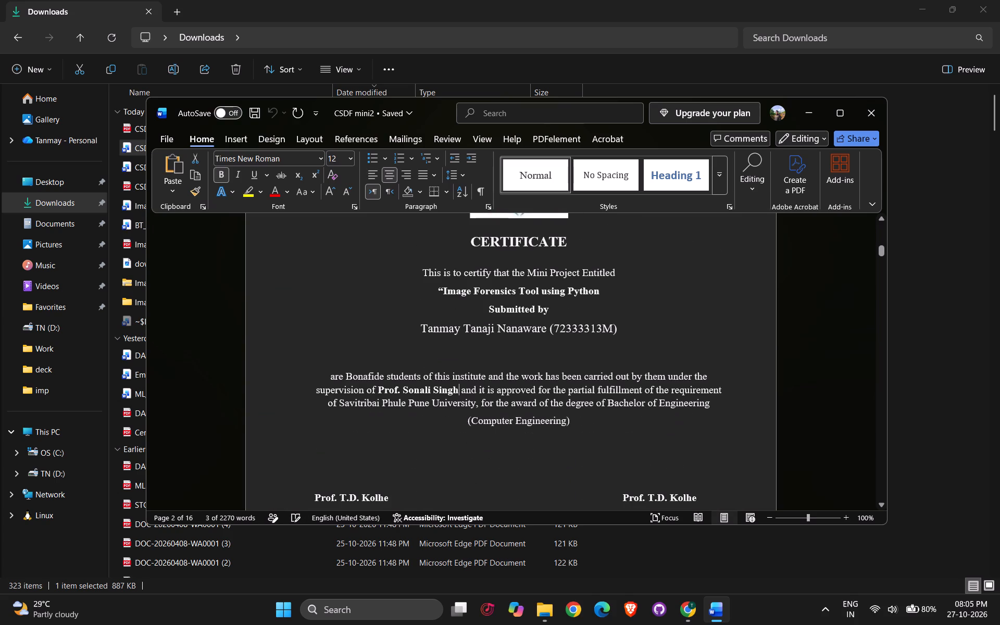
drag(459, 384, 378, 386)
key(BackSpace)
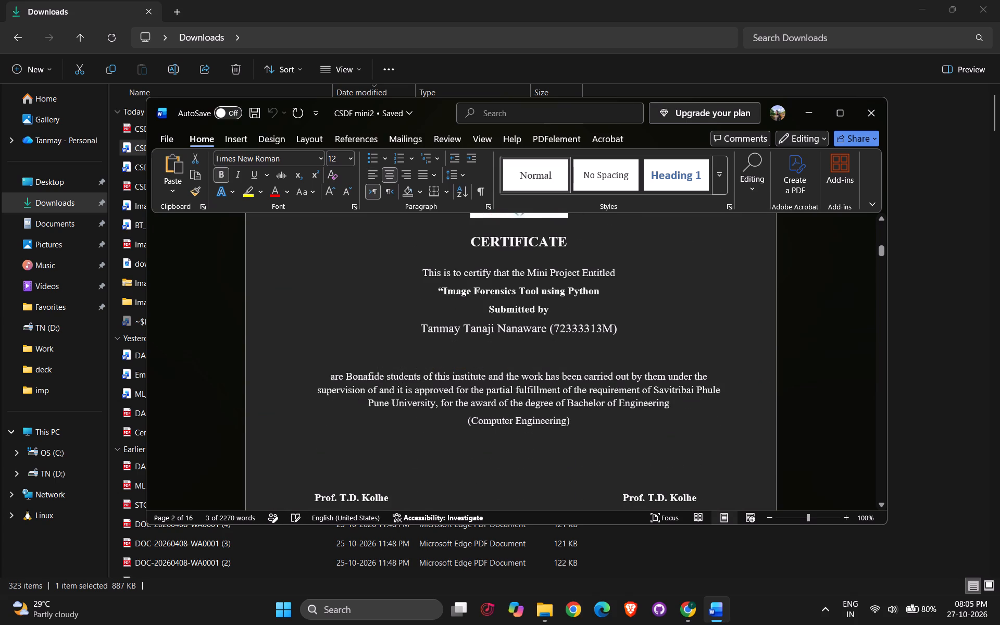
key(ctrl+v)
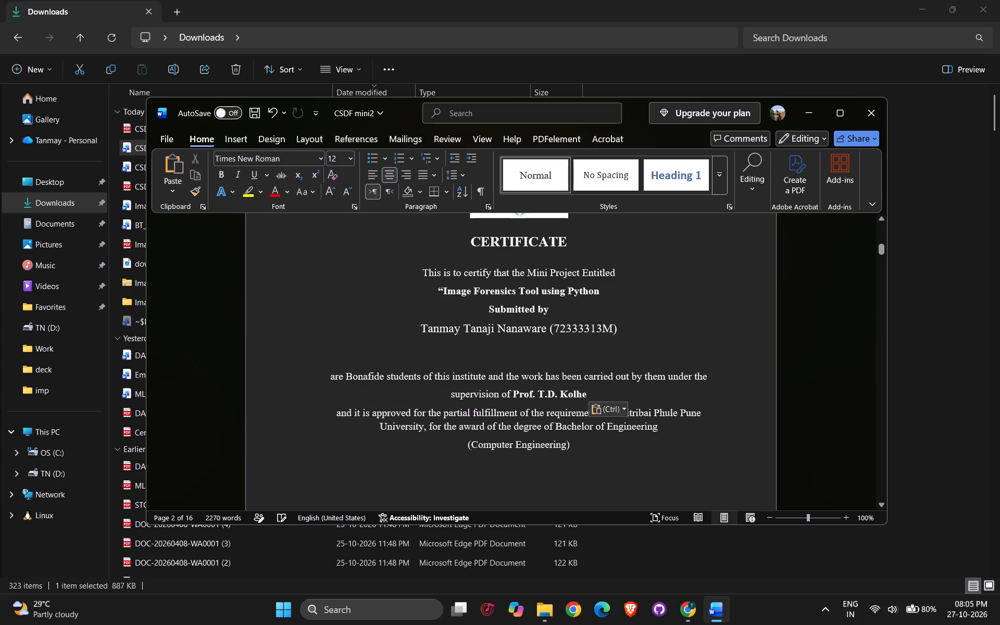
key(BackSpace)
key(BackSpace)
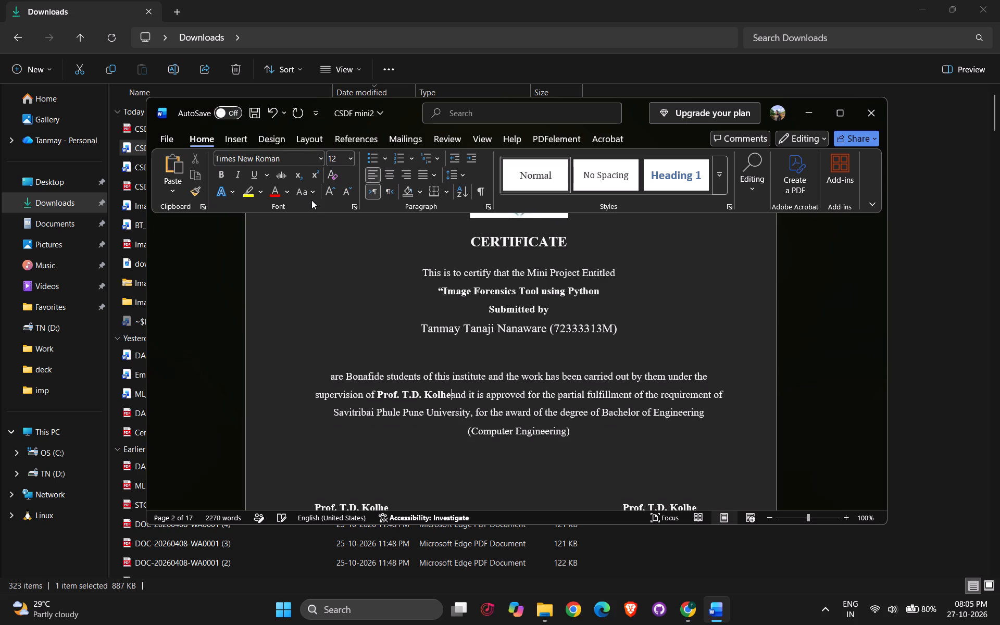
key(space)
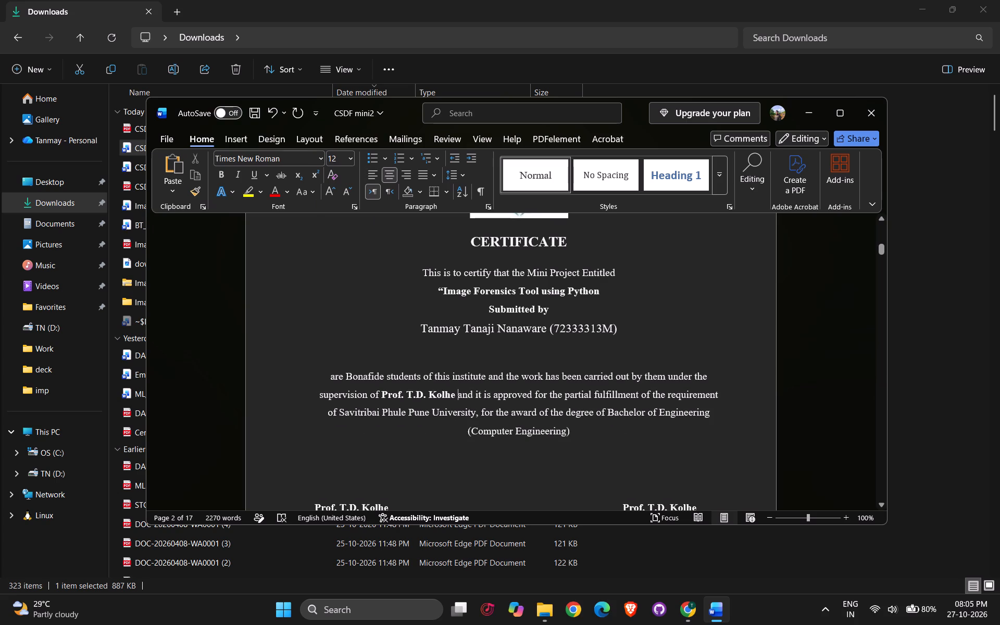
key(ctrl+s)
Minimize the Word report and open the GoMyWay_H PDF from the Downloads folder.
scroll(666, 426, down, 6)
scroll(620, 405, up, 9)
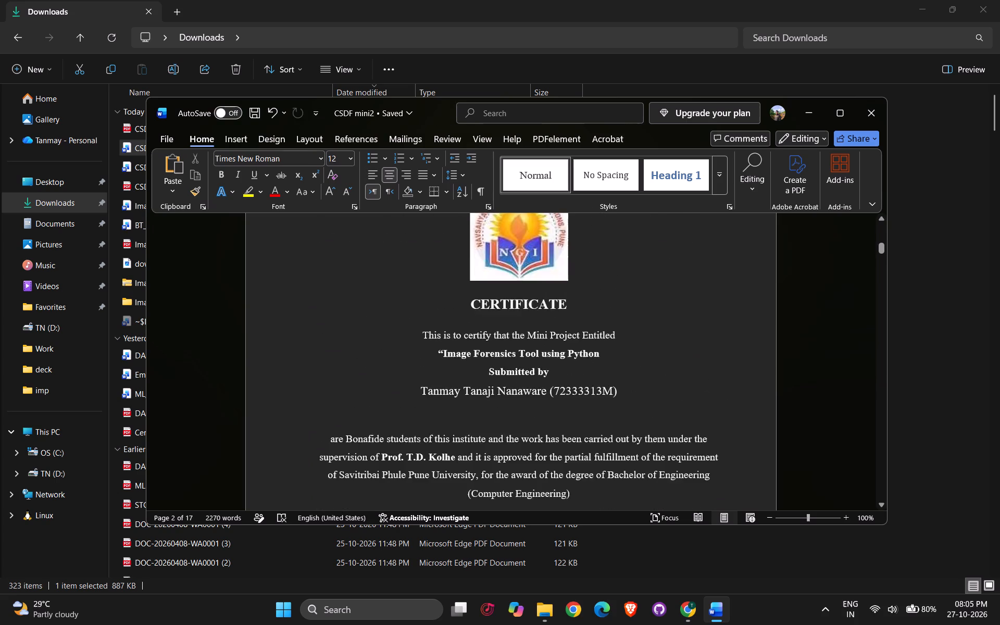
scroll(615, 384, up, 20)
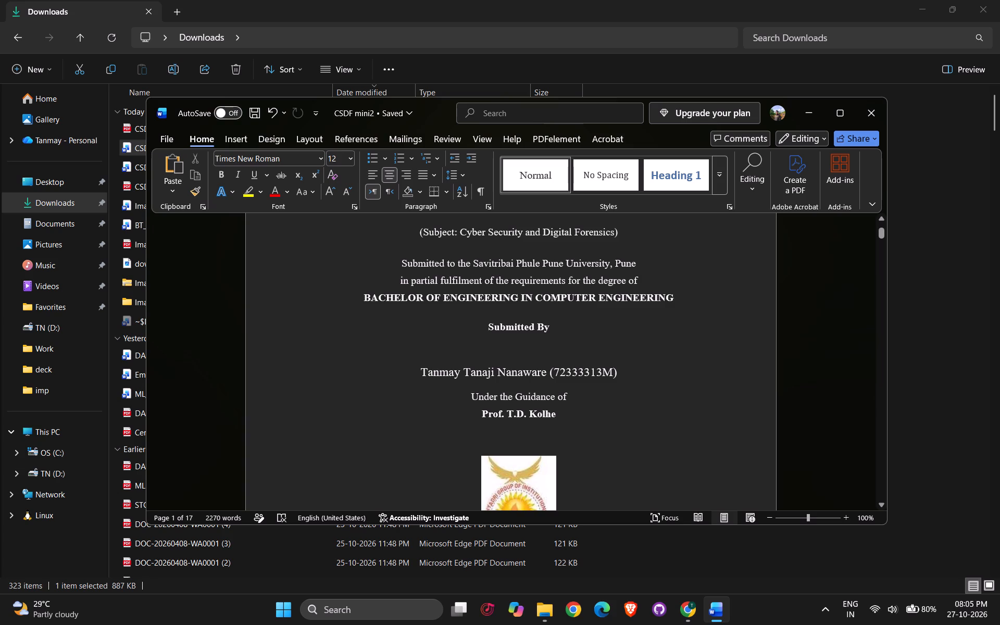
click(802, 111)
scroll(268, 287, down, 9)
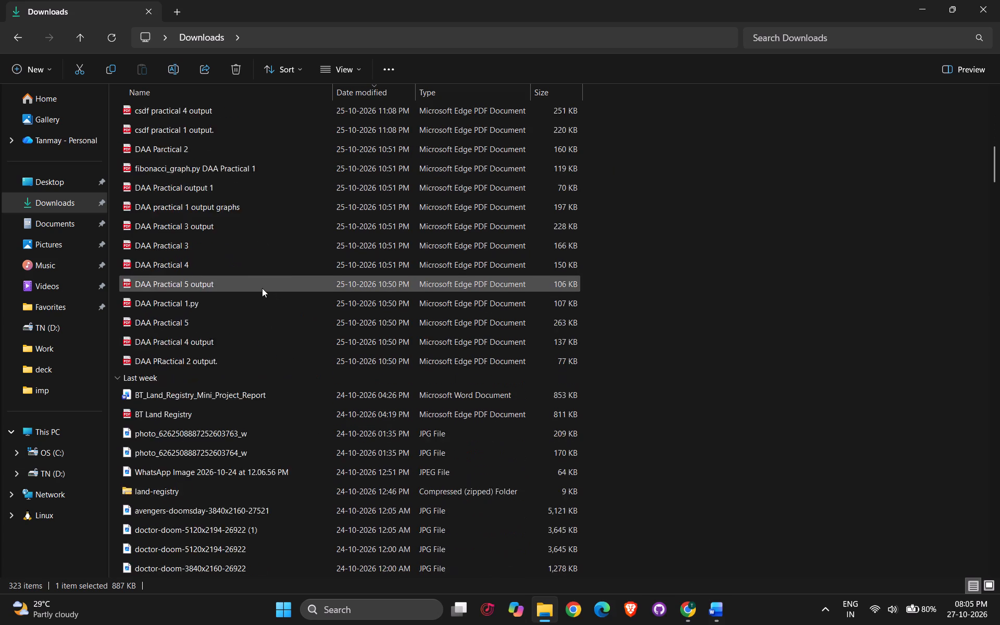
scroll(262, 288, down, 6)
scroll(256, 335, down, 4)
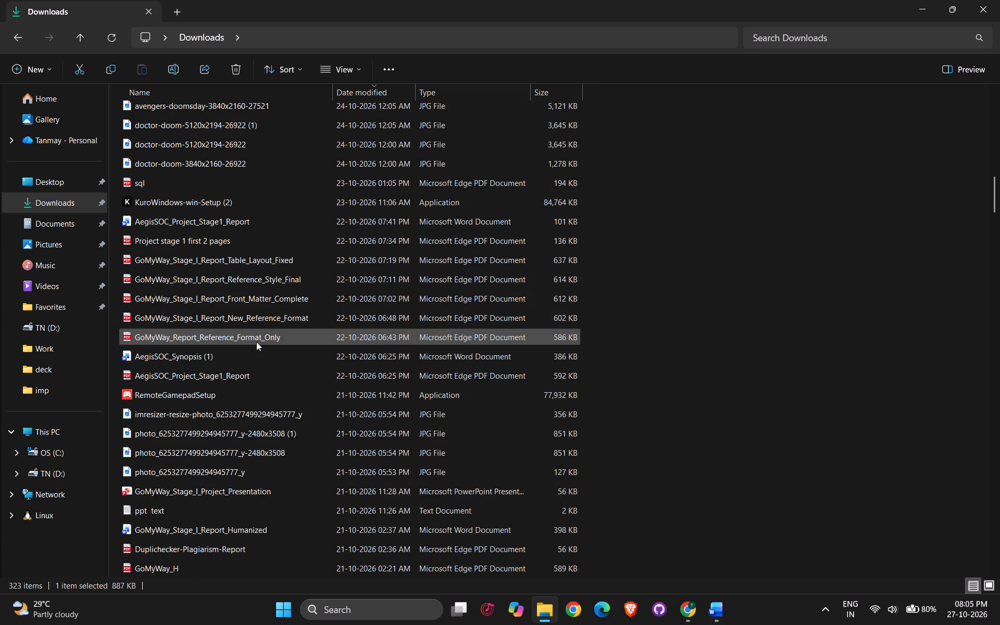
scroll(257, 342, down, 6)
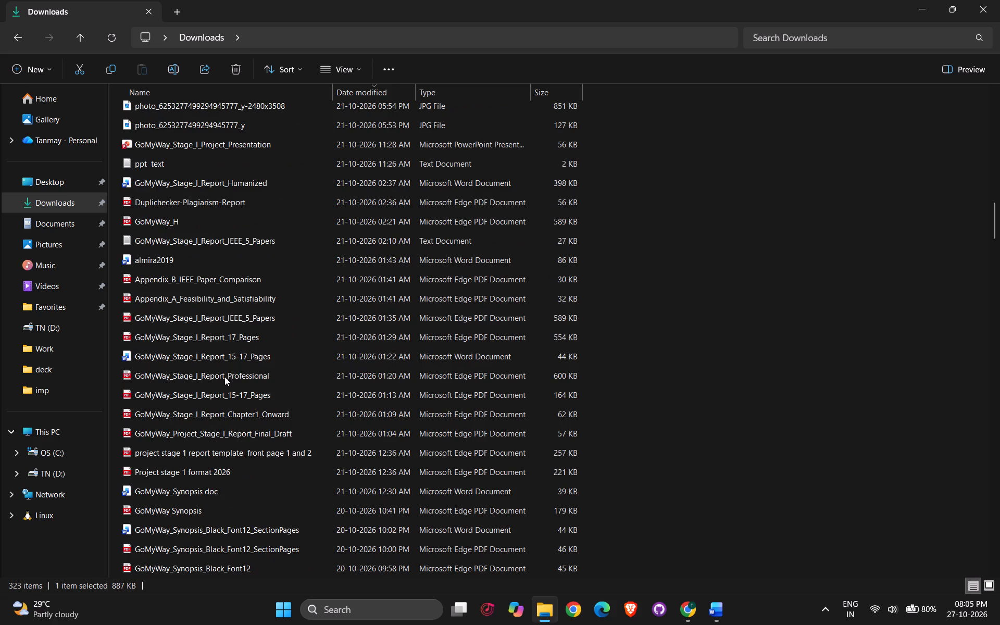
double_click(189, 223)
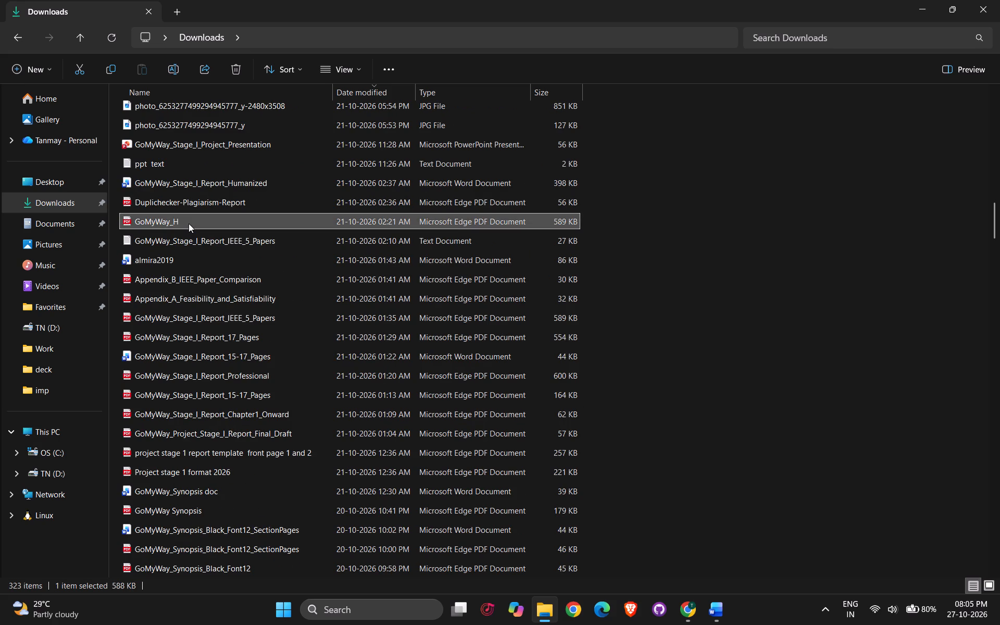
Copy the first student's name and PRN from the Appendix E group members table on page 27, and minimize the PDF.
scroll(396, 254, down, 11)
drag(985, 118, 985, 117)
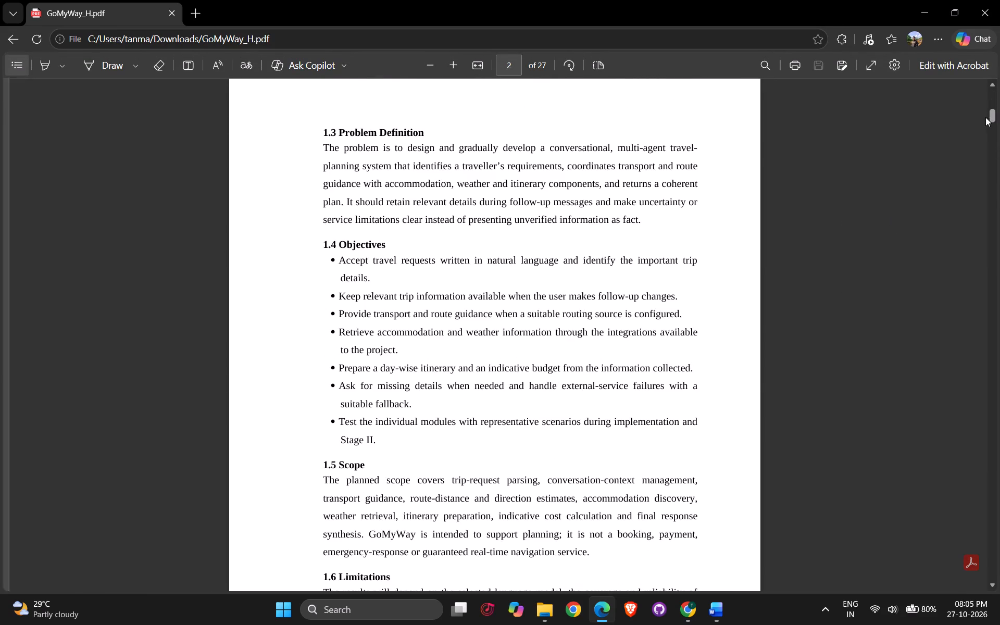
drag(985, 117, 985, 122)
drag(991, 118, 935, 572)
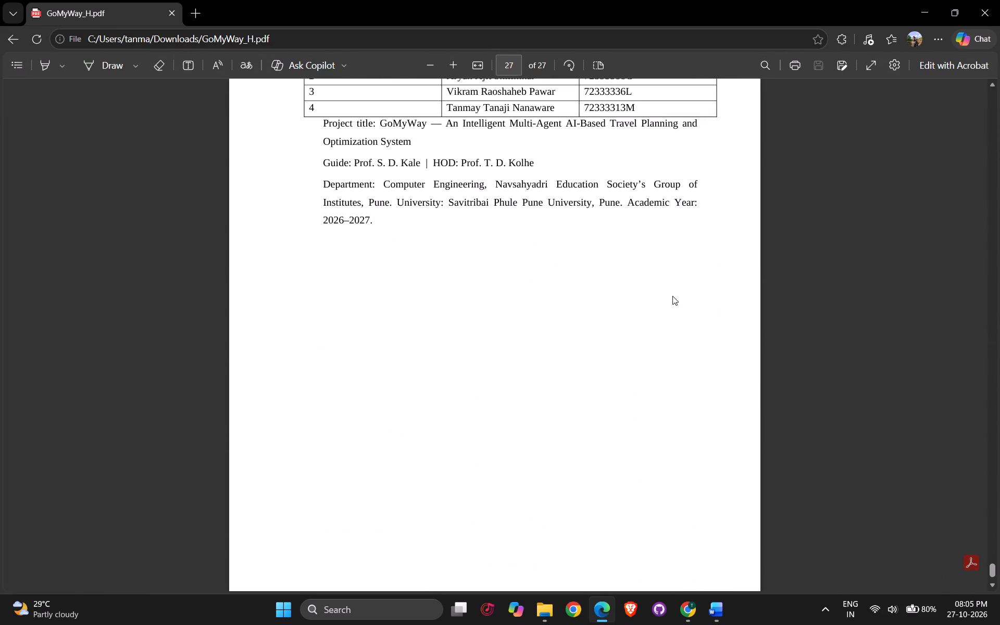
scroll(511, 196, up, 2)
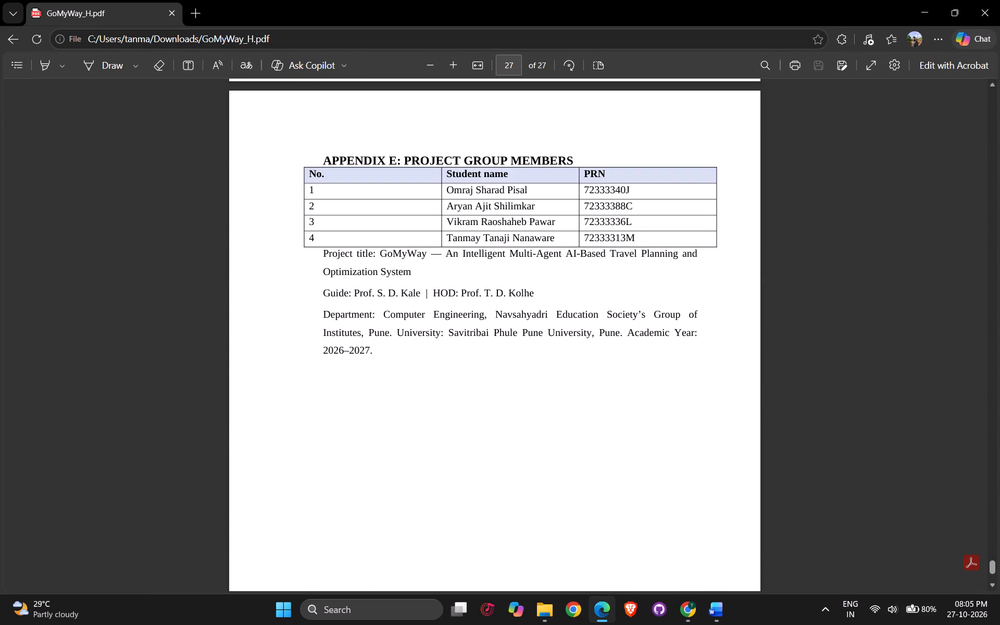
drag(633, 193, 445, 188)
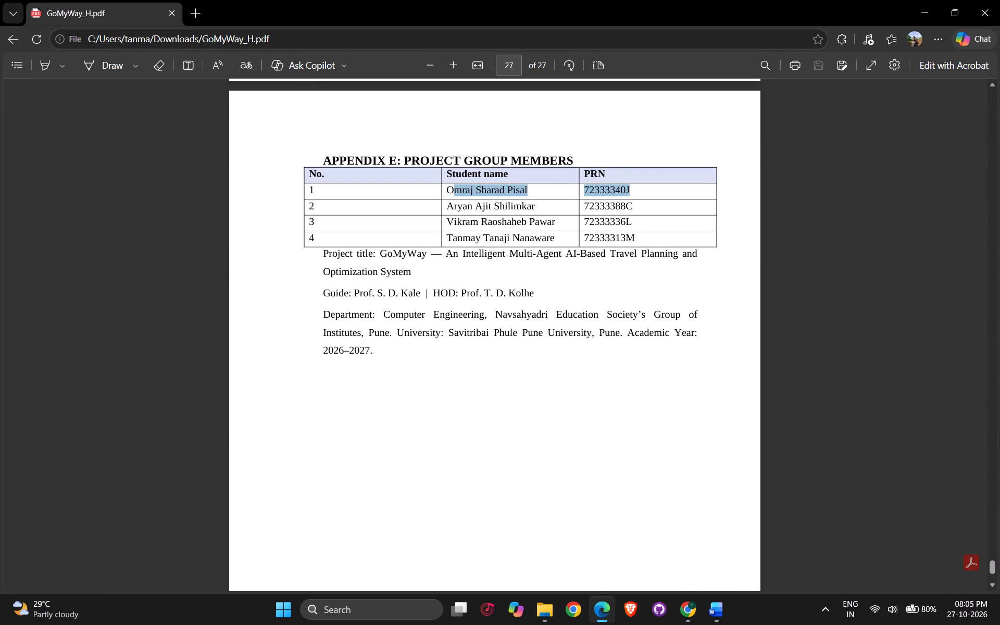
drag(445, 188, 434, 186)
key(ctrl+c)
click(930, 5)
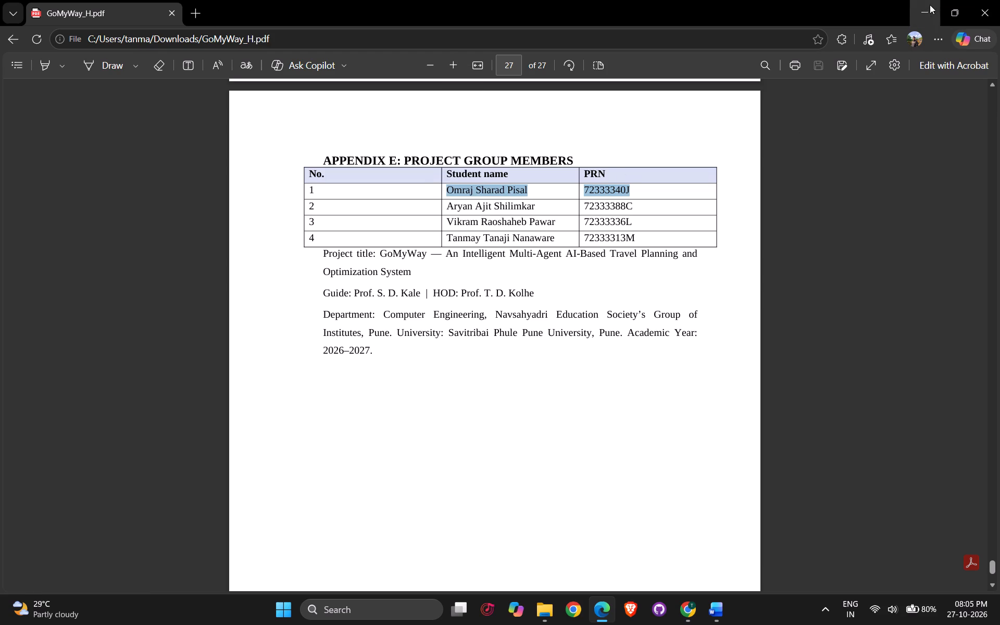
Switch to the Word report, save it, and export it to Downloads as a PDF named CSDF mini2 tn.
click(709, 614)
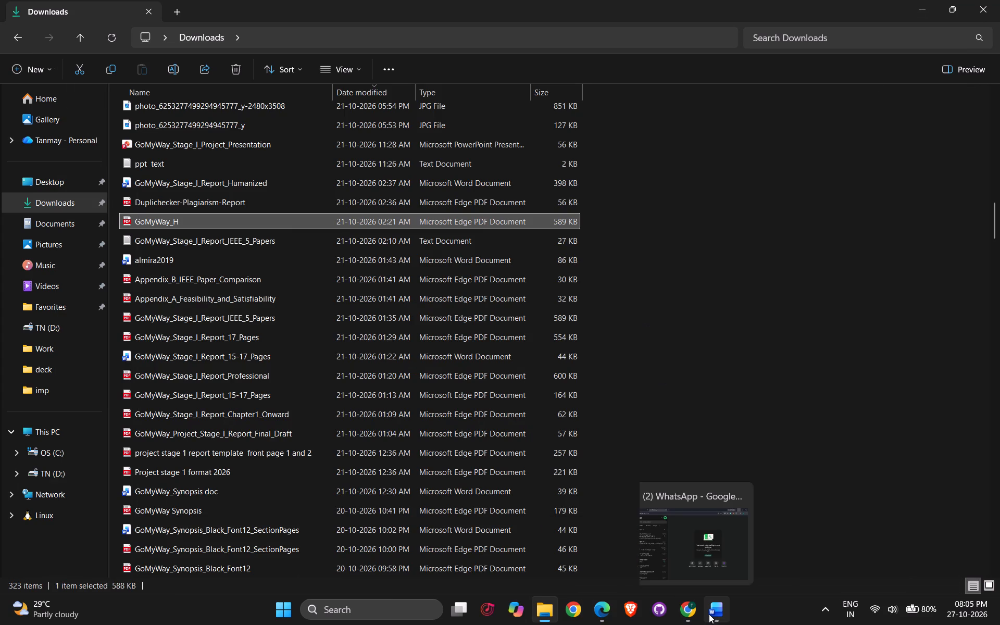
key(ctrl+s)
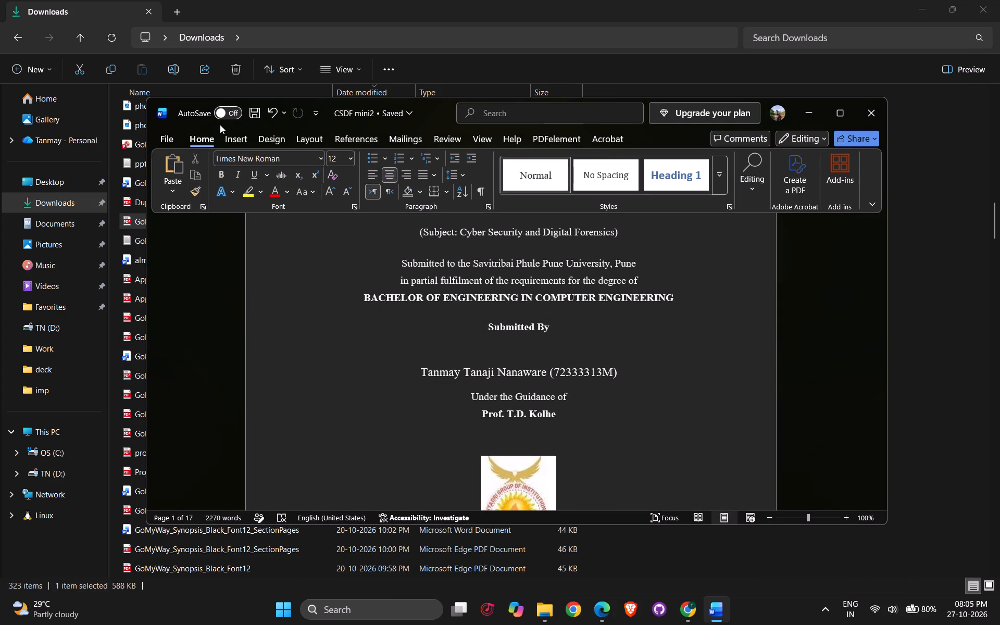
click(172, 137)
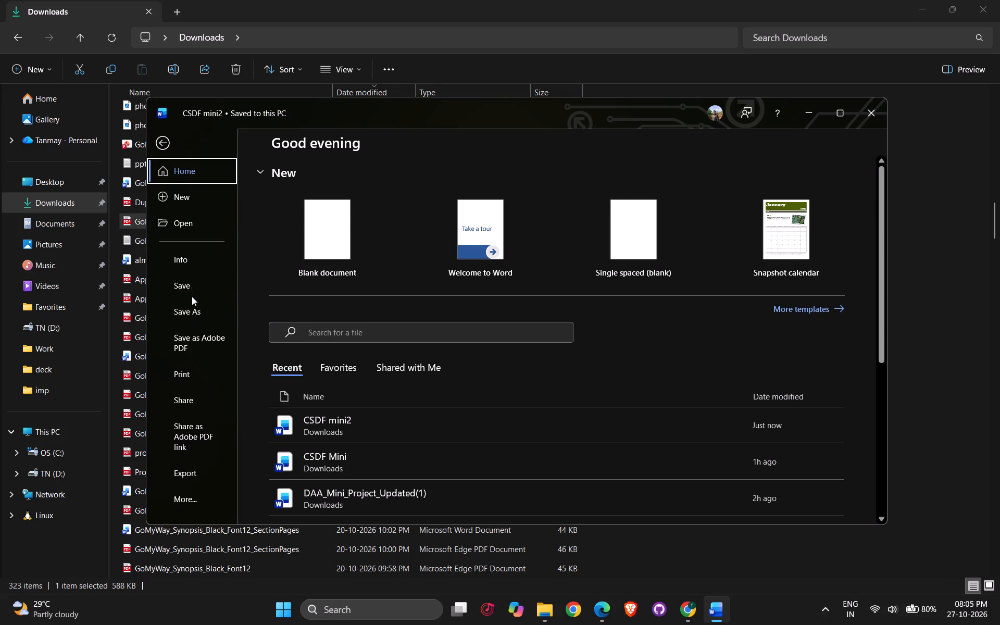
click(191, 311)
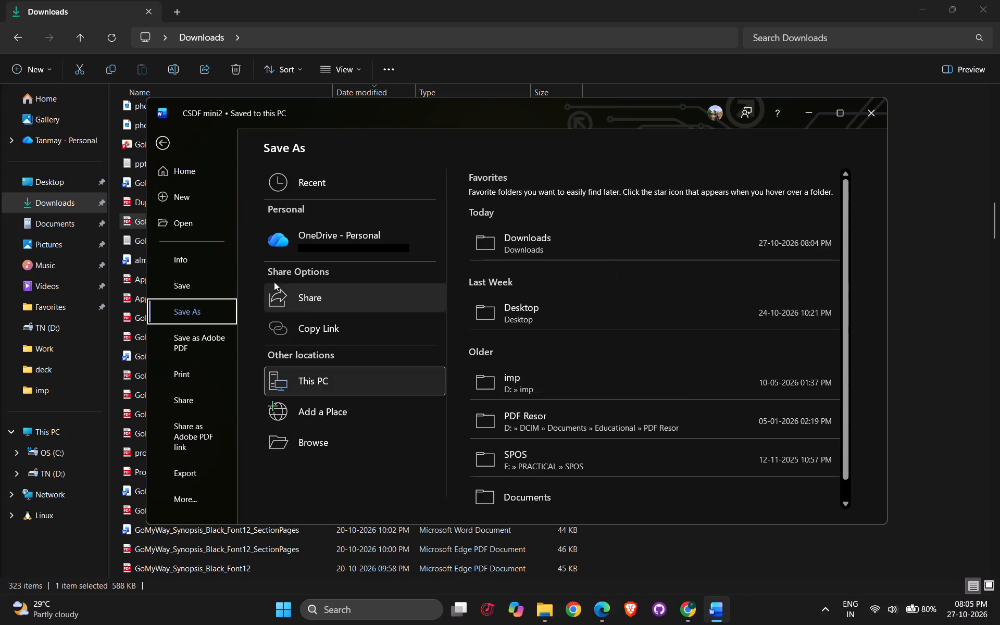
click(503, 252)
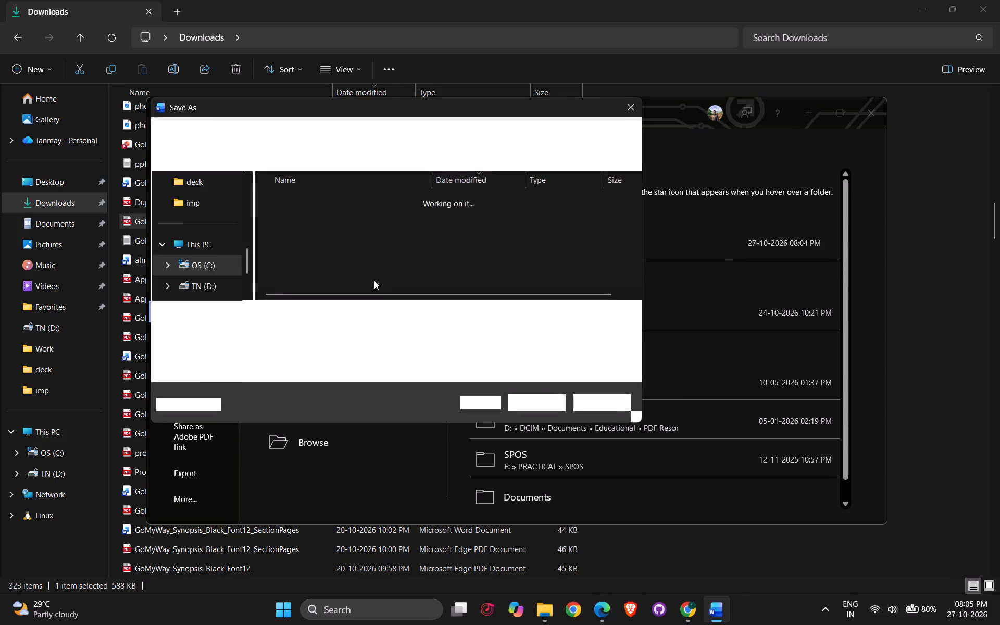
click(311, 317)
key(space)
text(tn)
click(310, 328)
click(289, 407)
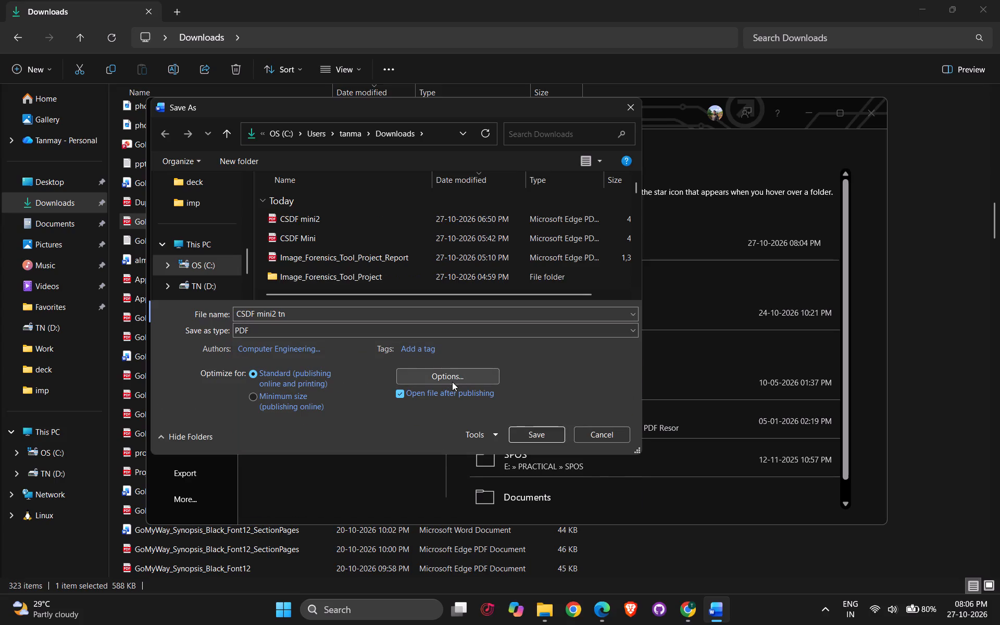
click(557, 438)
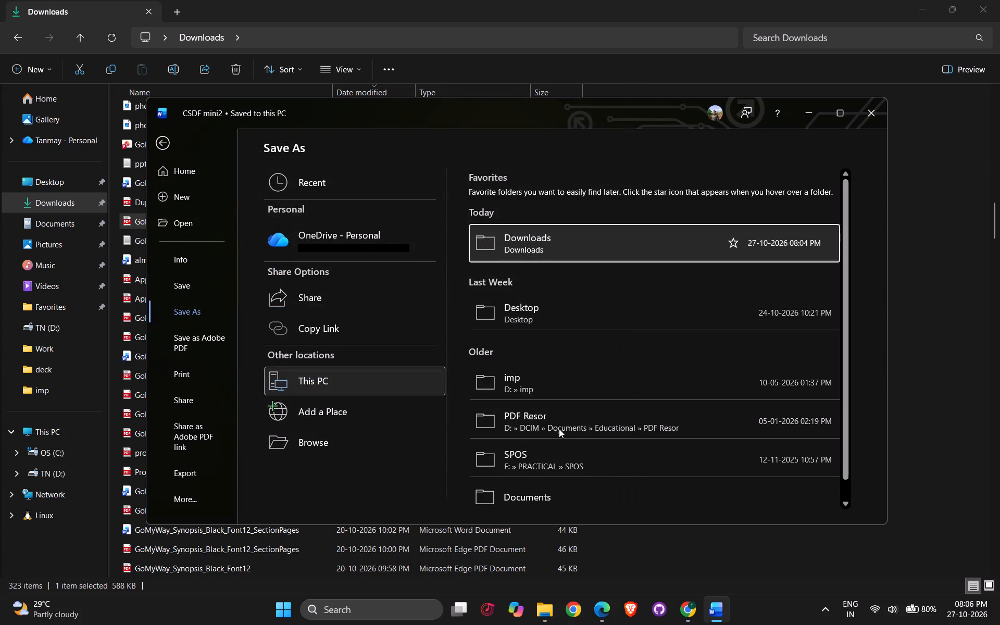
click(791, 117)
click(166, 143)
double_click(578, 228)
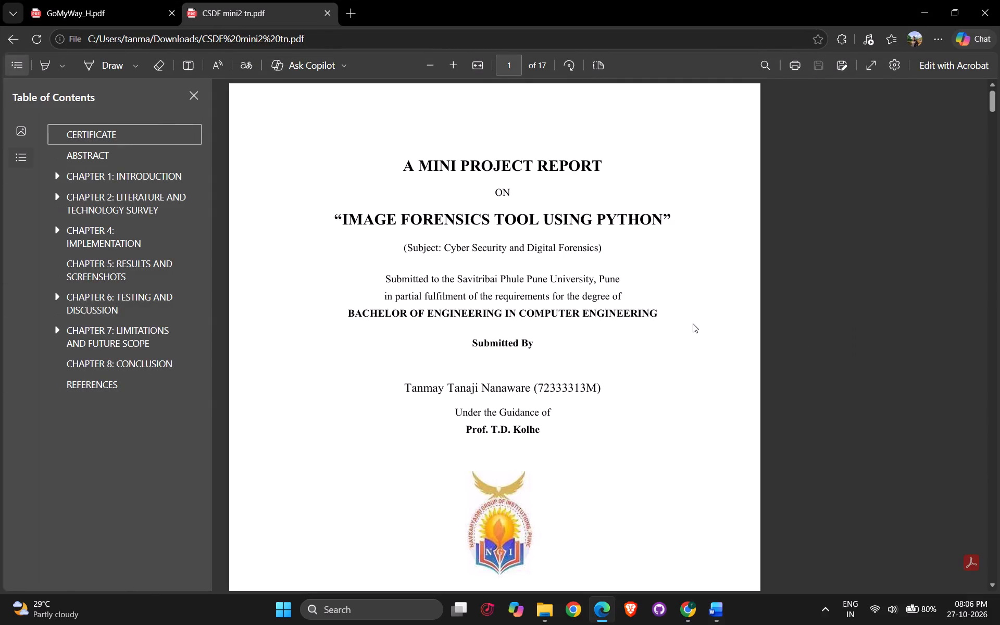
Review the opening pages of the exported CSDF mini2 tn PDF and close it.
scroll(565, 202, down, 8)
scroll(565, 202, up, 9)
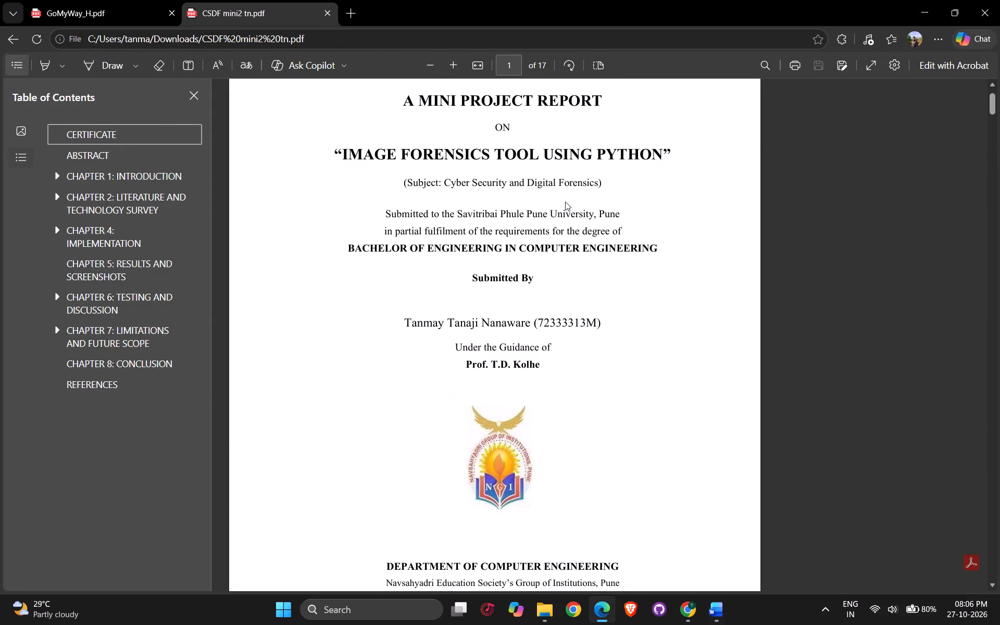
scroll(565, 202, up, 3)
scroll(565, 202, down, 13)
scroll(565, 202, up, 13)
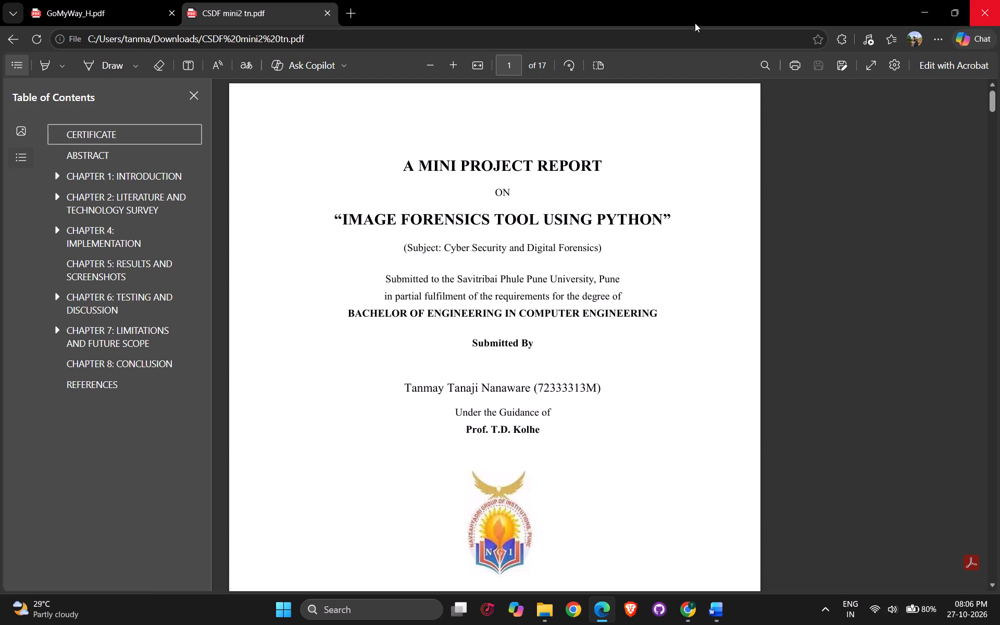
click(326, 12)
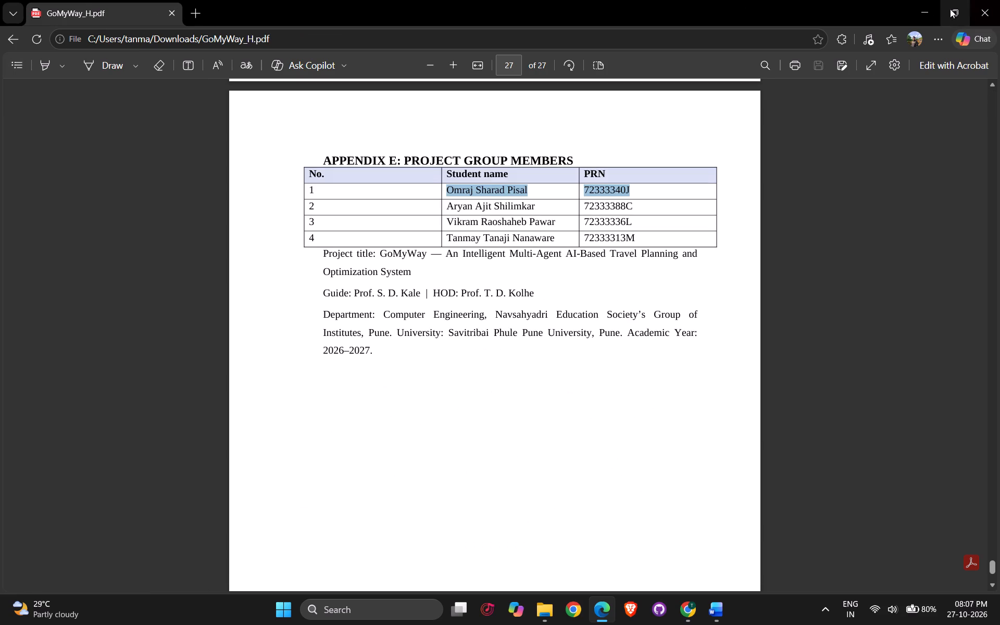
Minimize the GoMyWay PDF and replace the student name on the Word report's title page with the copied first student's name and PRN.
click(926, 10)
click(560, 347)
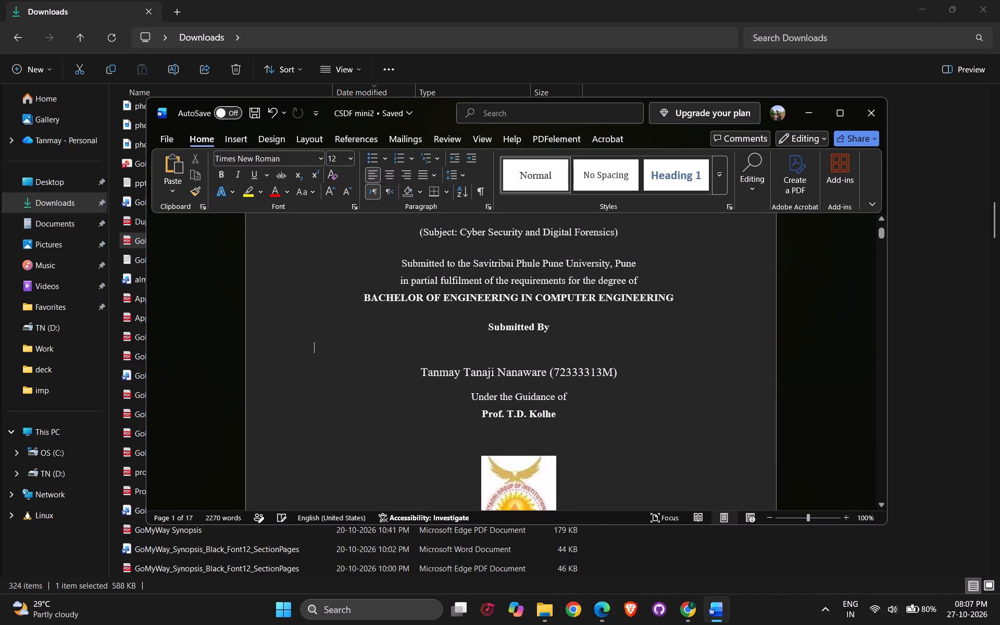
drag(547, 370, 480, 373)
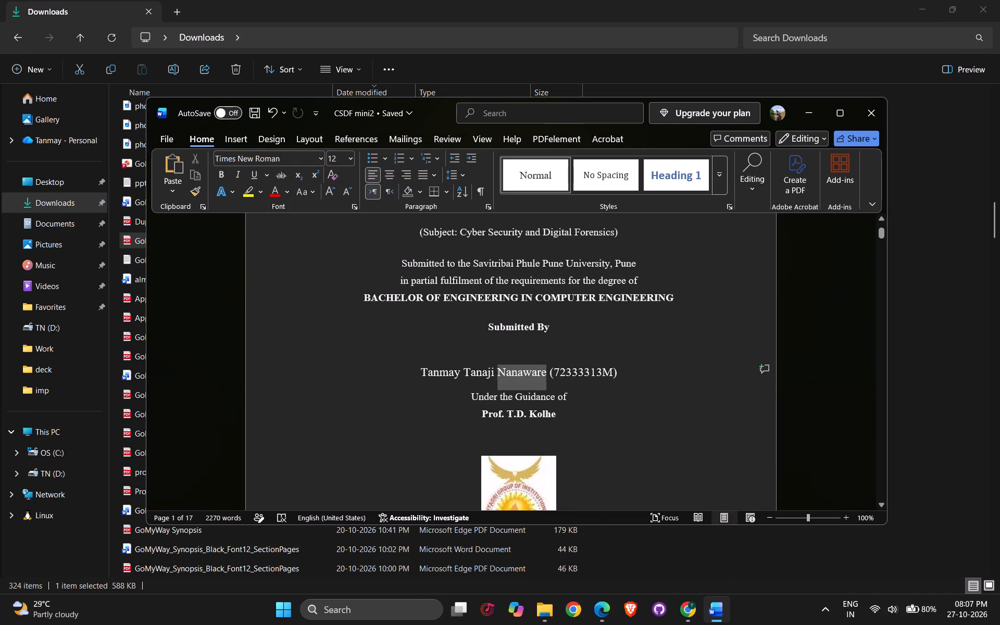
drag(480, 373, 419, 372)
key(BackSpace)
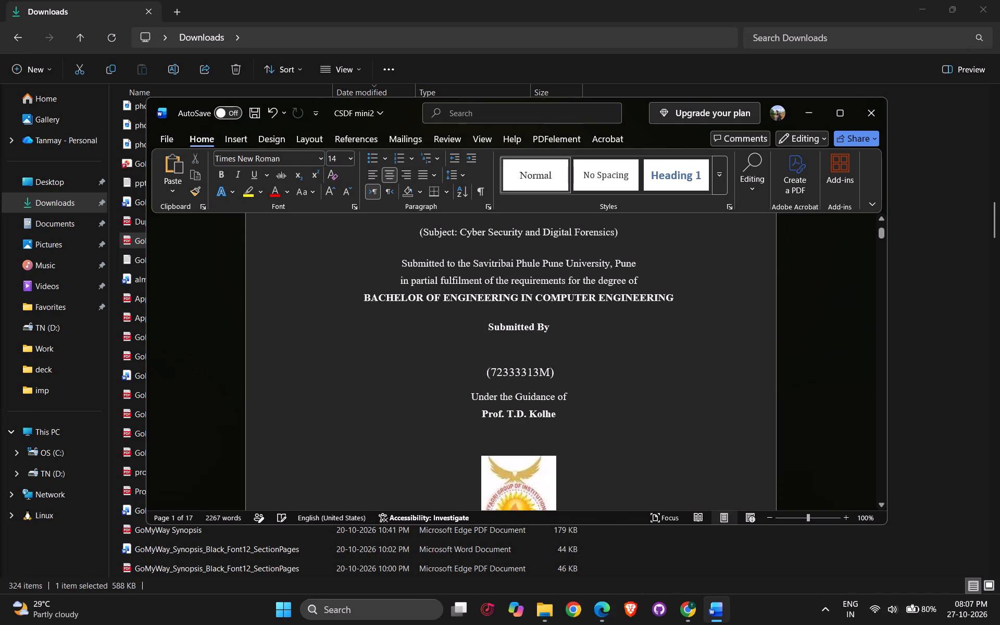
key(ctrl+v)
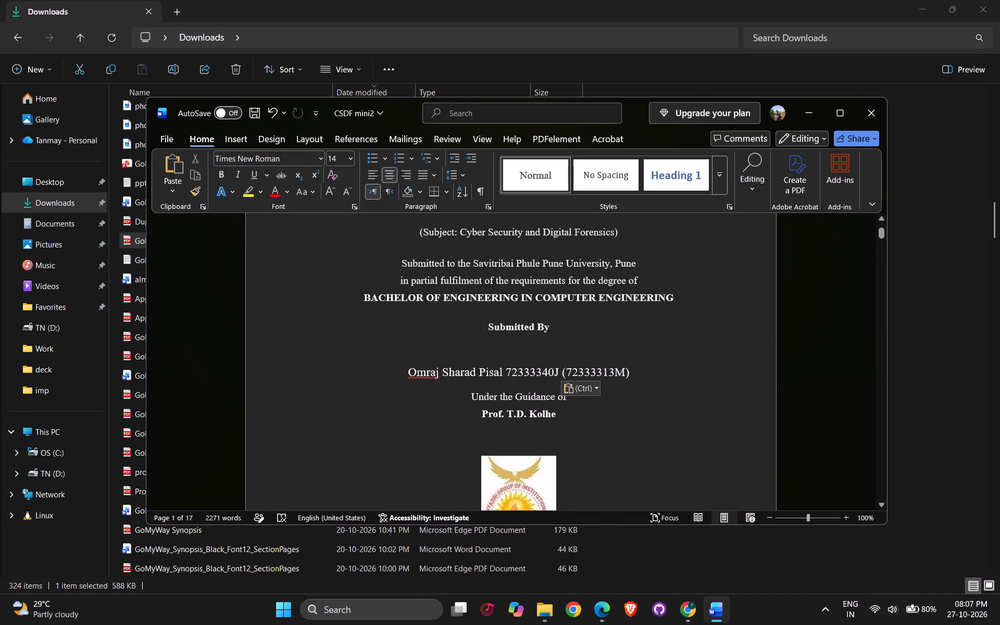
Replace the PRN in parentheses on the title page with the first student's PRN and remove the duplicate PRN after the name.
drag(559, 372, 505, 375)
key(ctrl+c)
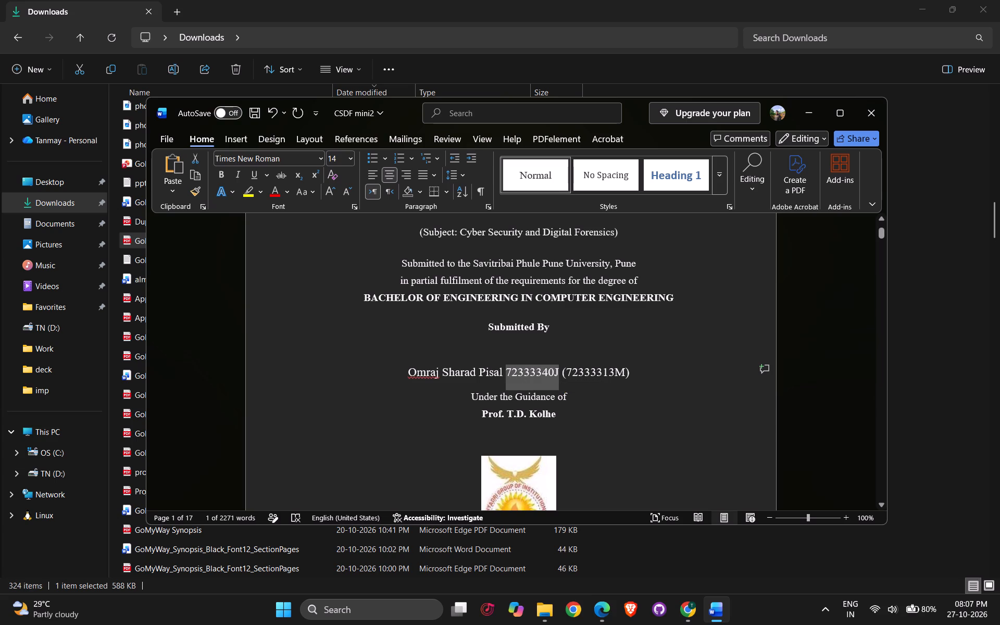
click(626, 373)
key(BackSpace)
key(BackSpace)
key(BackSpace)
key(BackSpace)
key(BackSpace)
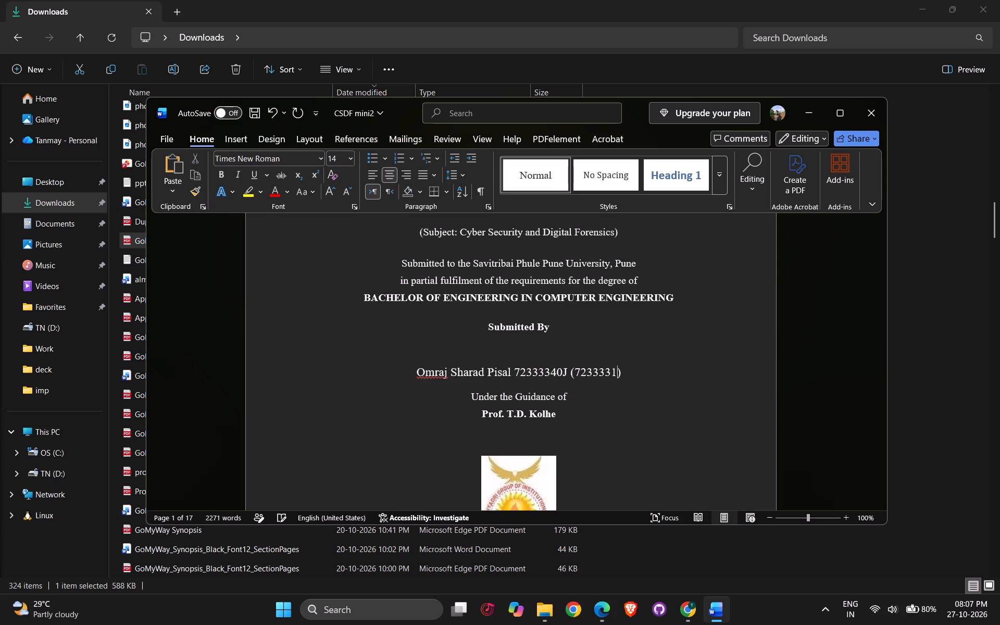
key(BackSpace)
key(BackSpace)
key(BackSpace)
key(BackSpace)
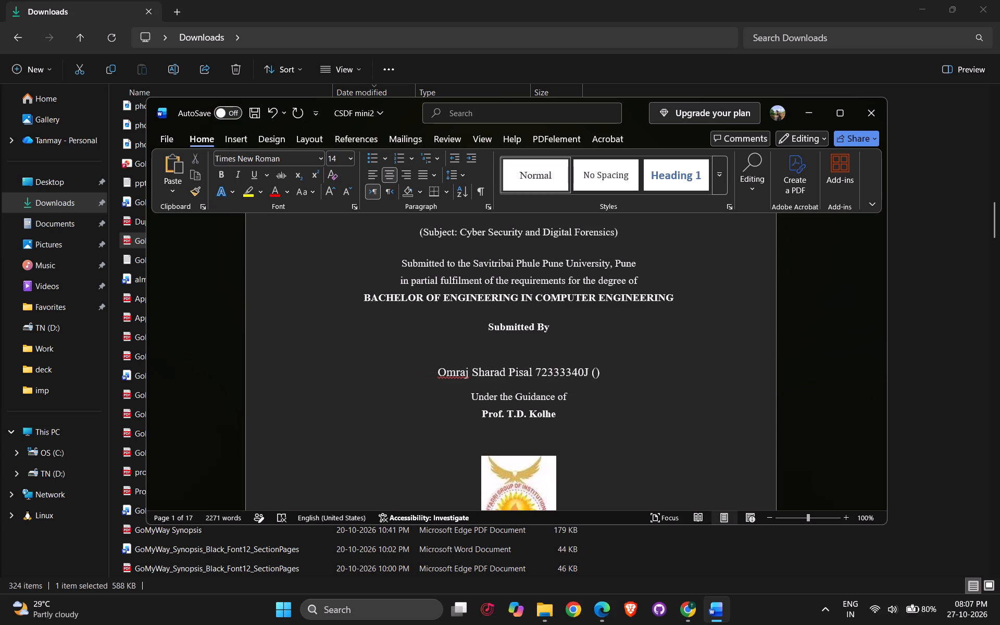
key(ctrl+v)
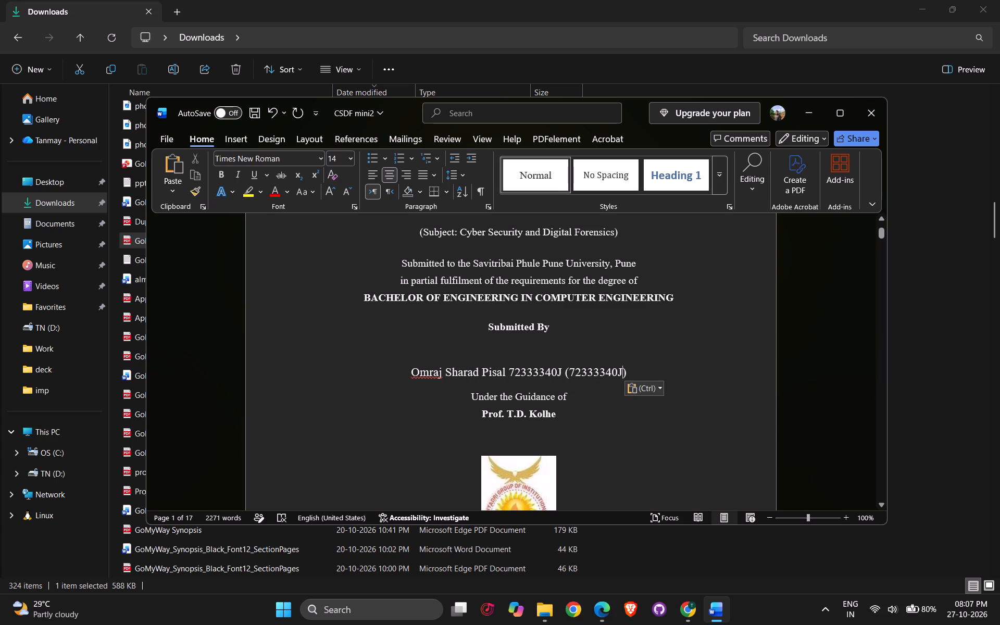
drag(566, 374, 510, 375)
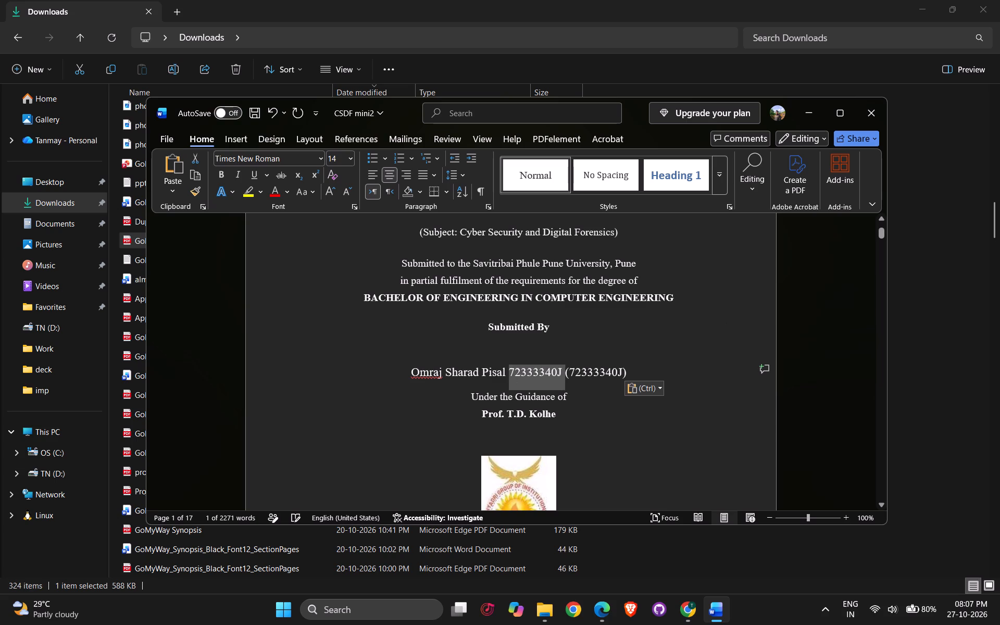
key(BackSpace)
key(BackSpace)
key(space)
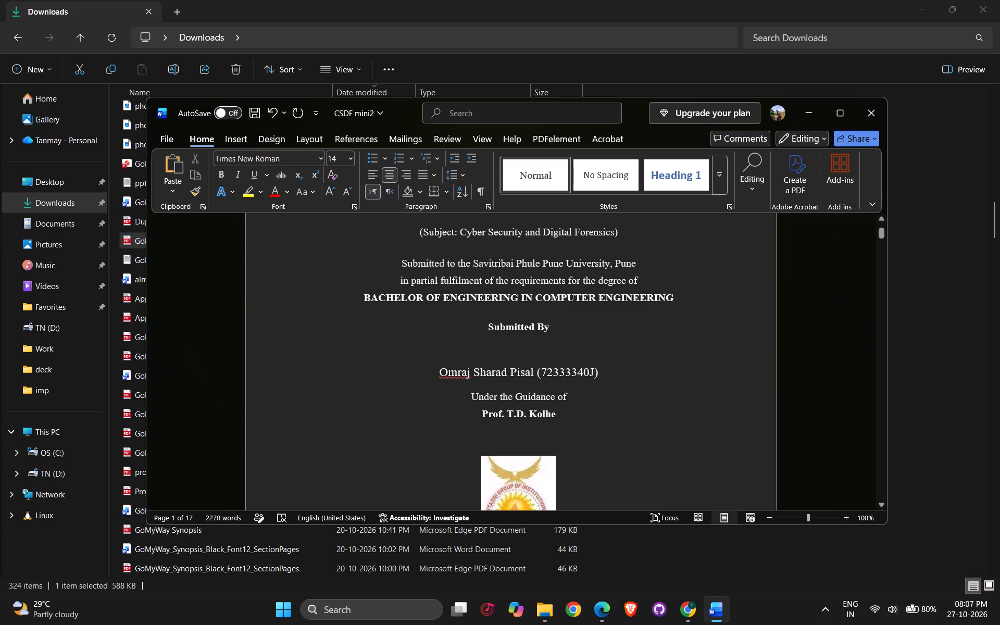
Copy the title page's student name and PRN line and paste it over the student line under Submitted by on the certificate page.
drag(606, 378, 441, 374)
key(ctrl+c)
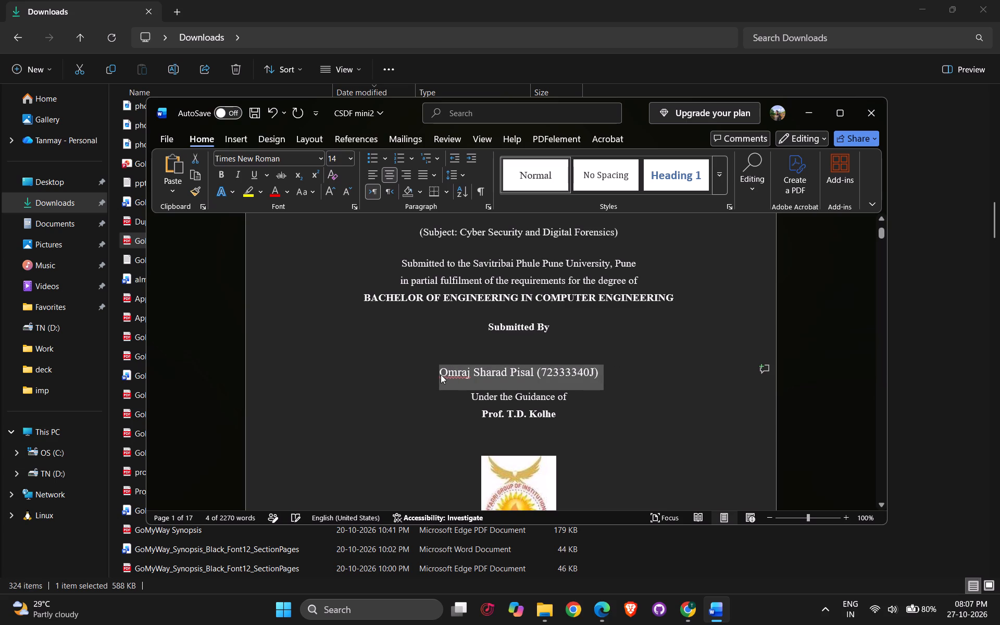
scroll(624, 355, down, 1)
click(657, 388)
scroll(657, 388, down, 15)
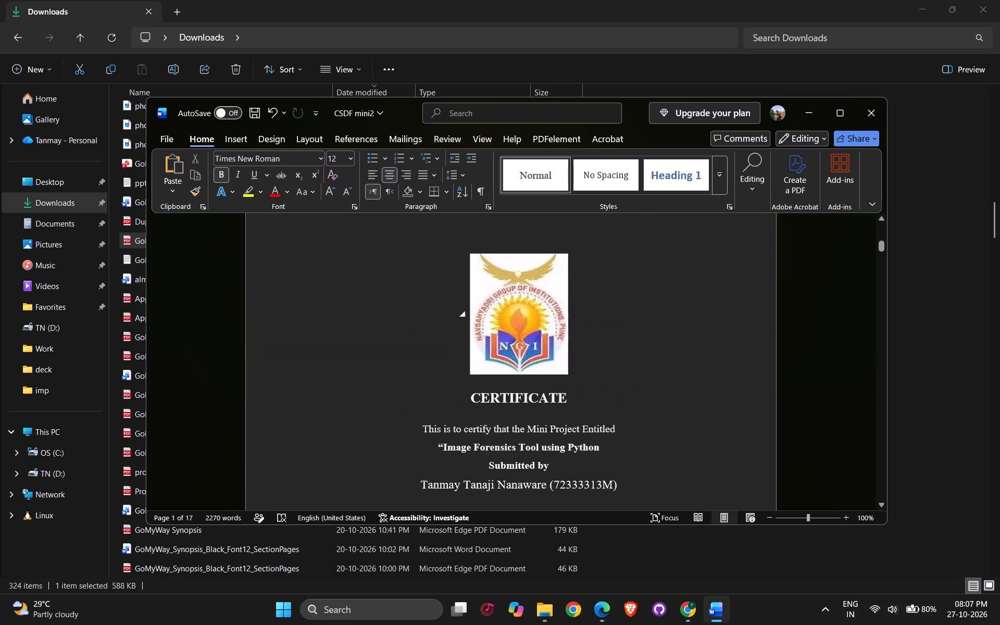
scroll(657, 388, down, 5)
drag(651, 395, 425, 398)
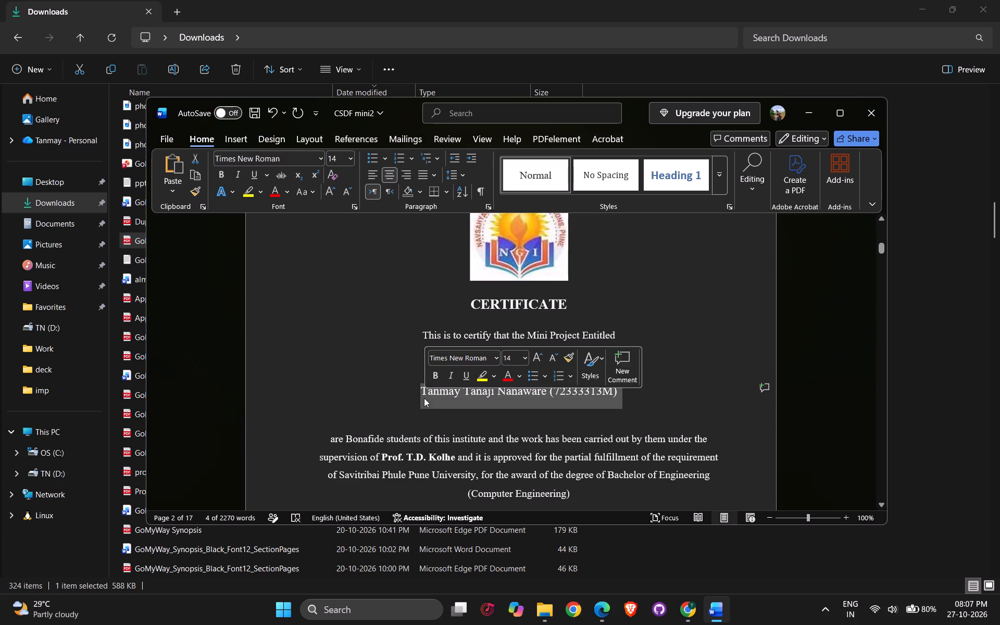
key(BackSpace)
key(ctrl+v)
Delete the blank line below the student's name on the certificate page.
scroll(534, 413, down, 13)
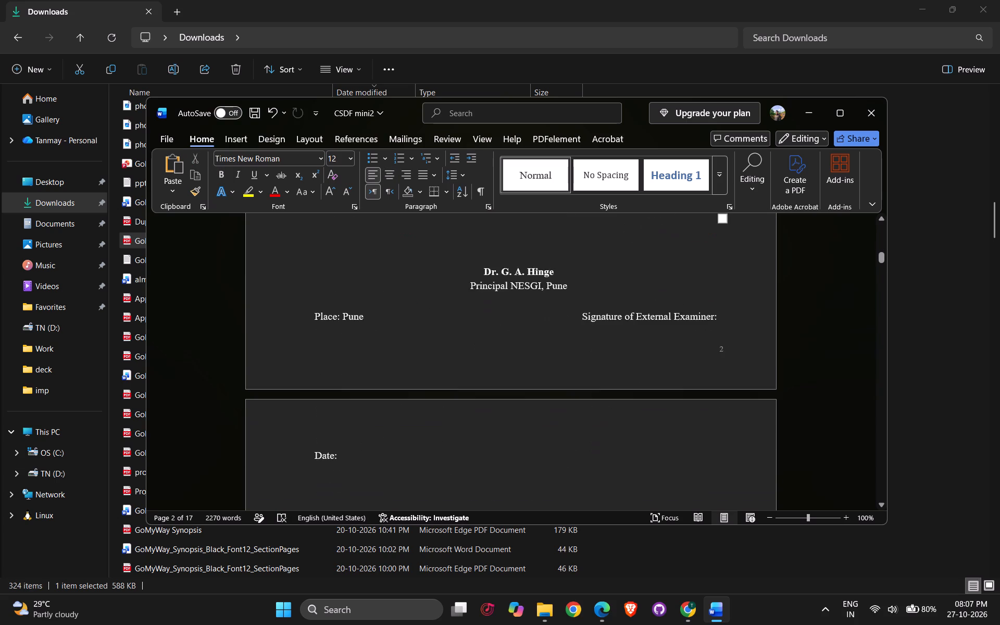
scroll(546, 411, down, 12)
scroll(568, 392, up, 16)
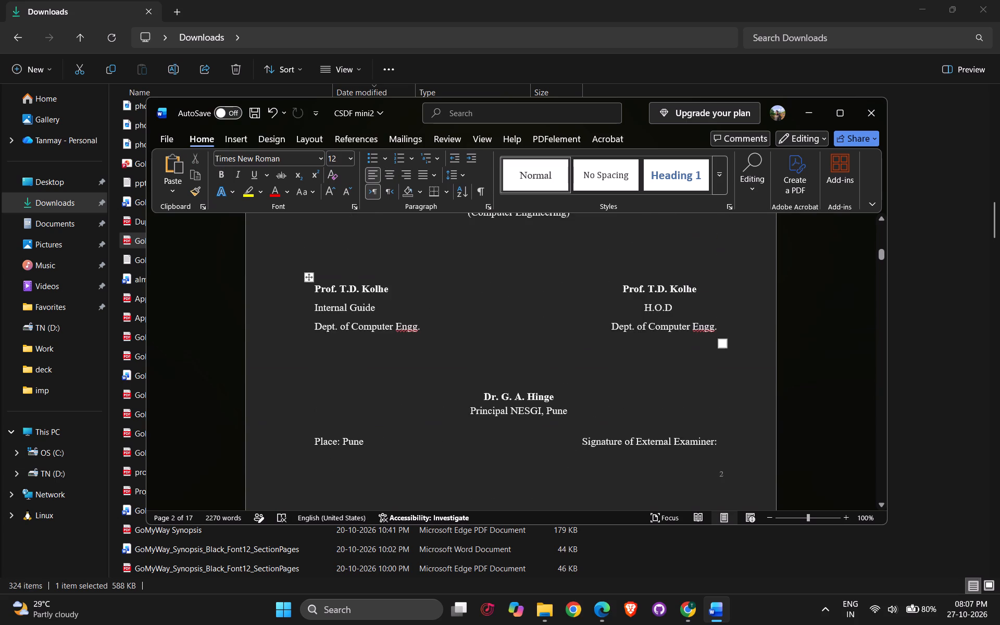
scroll(468, 363, up, 5)
click(379, 296)
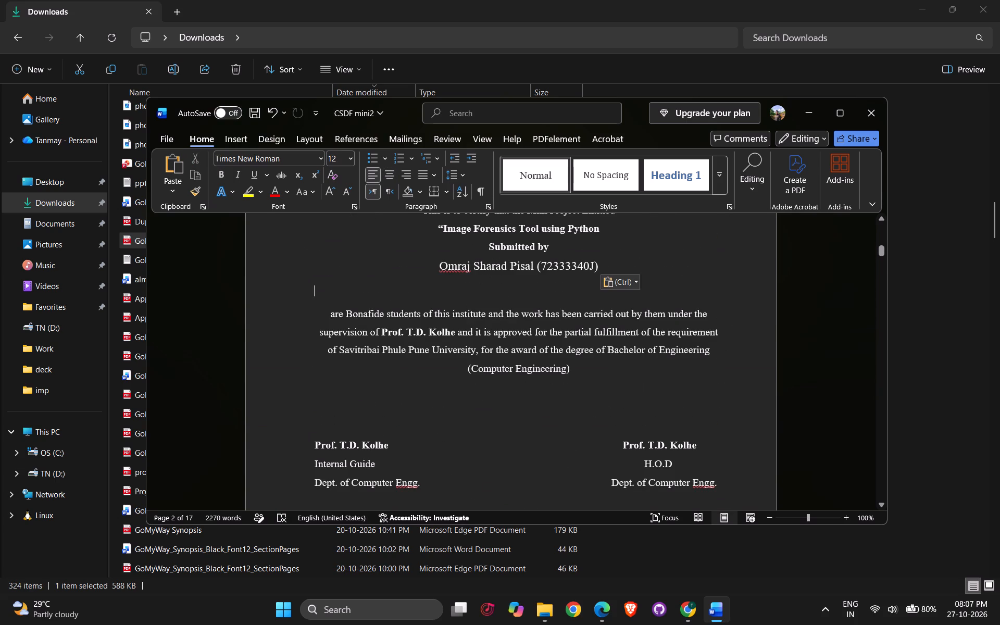
key(BackSpace)
Examine the certificate, table of contents, acknowledgement and abstract pages, and return to the title page to check the student details.
scroll(417, 324, down, 7)
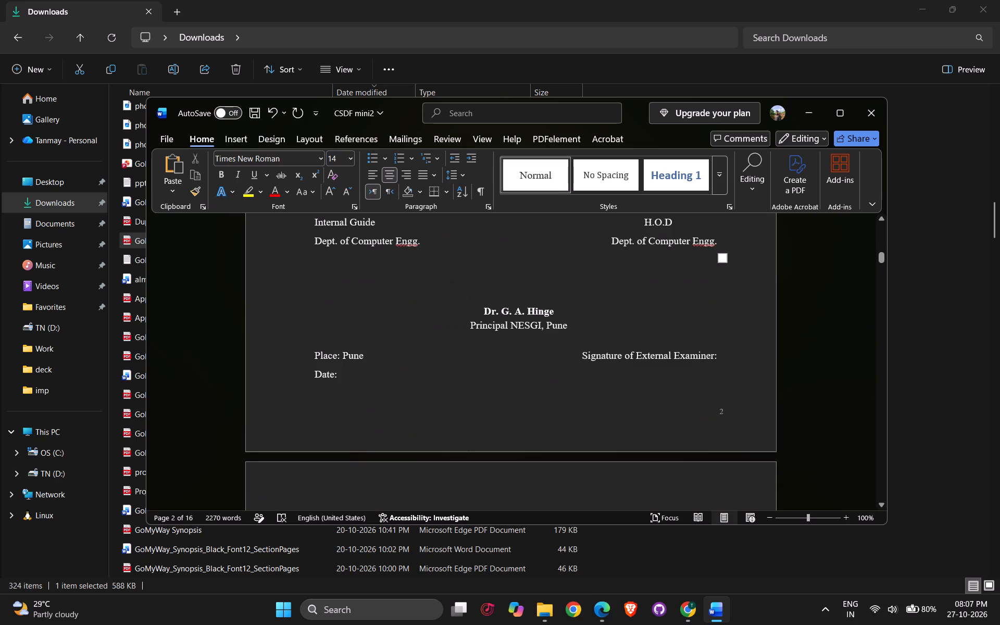
scroll(442, 328, down, 6)
scroll(442, 333, up, 6)
scroll(442, 333, down, 6)
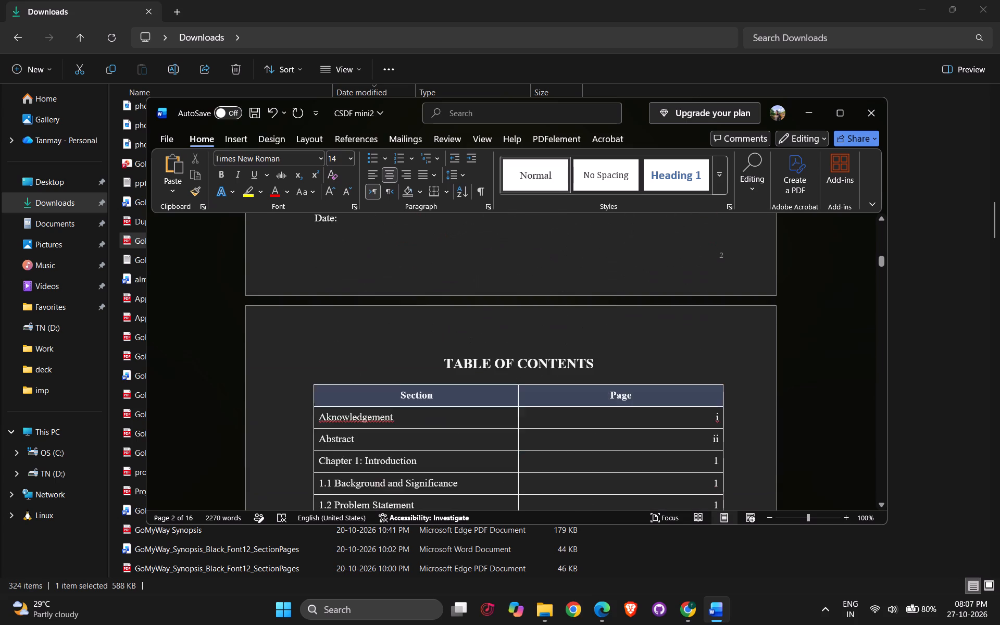
scroll(442, 333, up, 6)
scroll(651, 381, down, 1)
scroll(651, 381, up, 4)
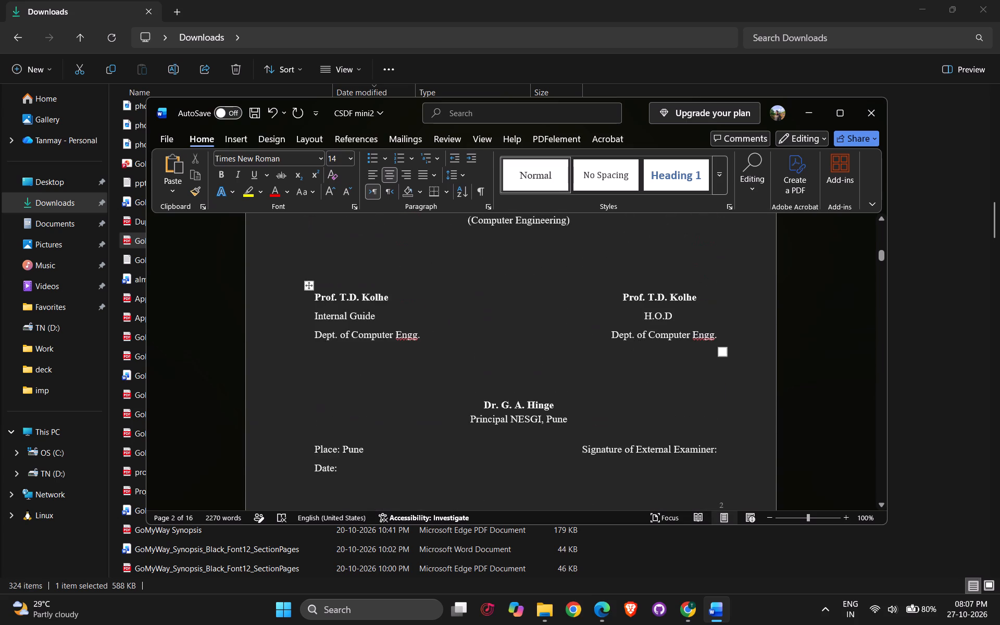
scroll(652, 381, down, 20)
scroll(652, 381, down, 1)
scroll(652, 378, up, 6)
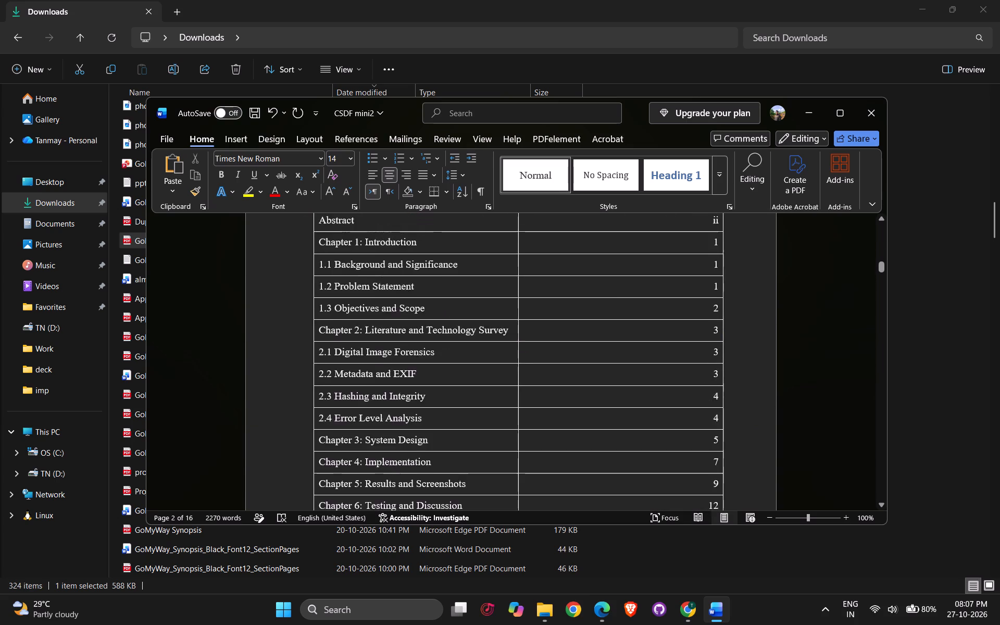
scroll(652, 378, up, 9)
scroll(652, 378, down, 12)
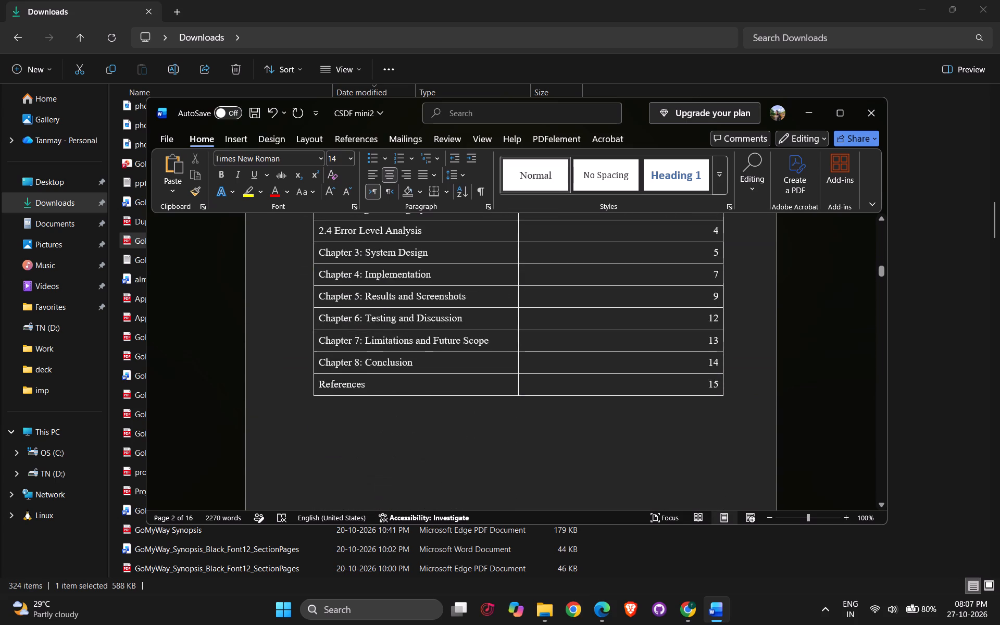
scroll(652, 378, down, 20)
scroll(652, 378, down, 13)
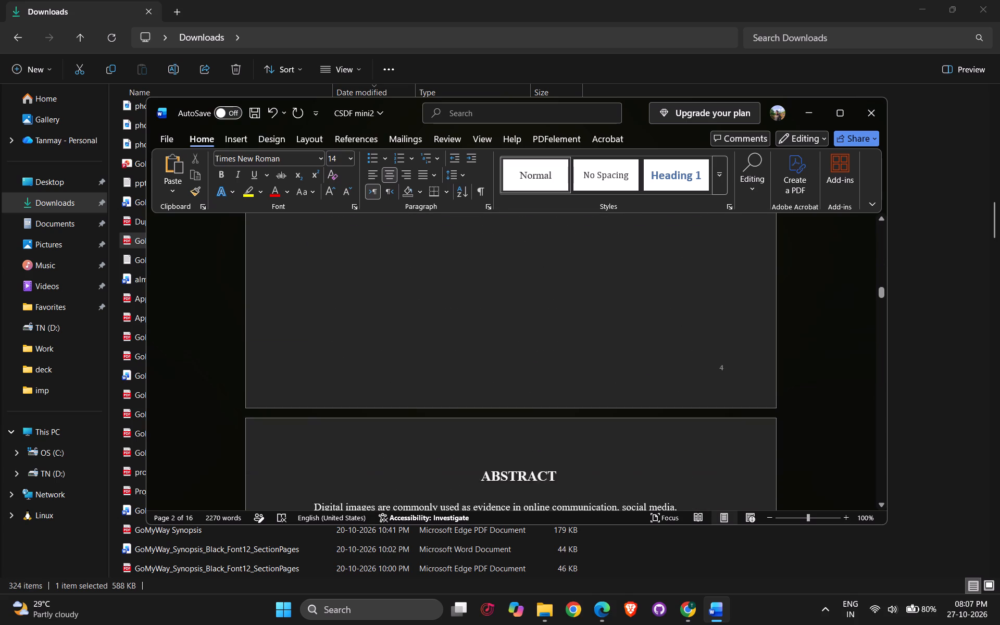
scroll(652, 378, up, 14)
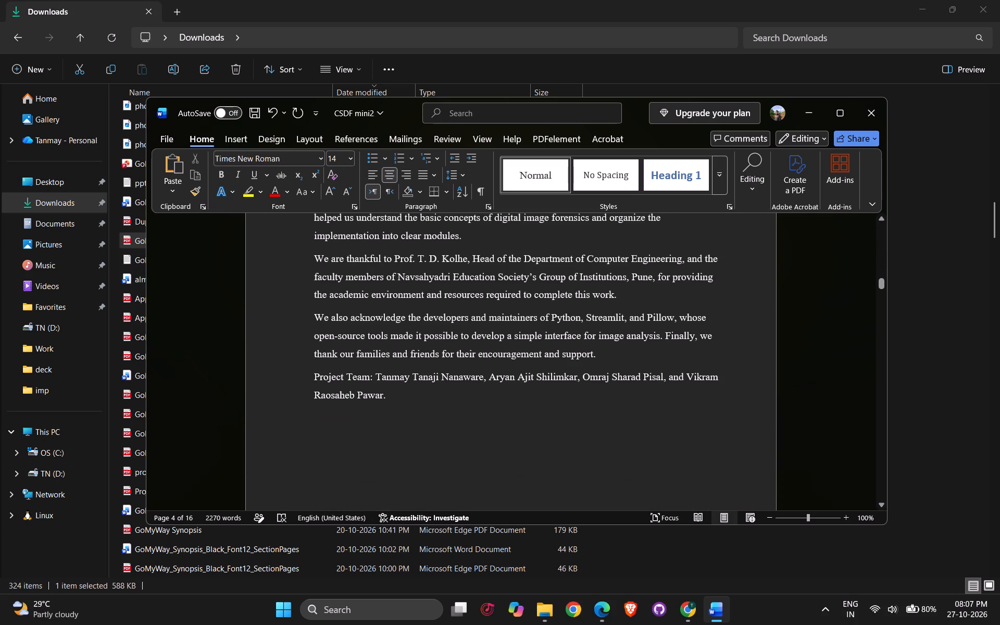
scroll(395, 399, up, 3)
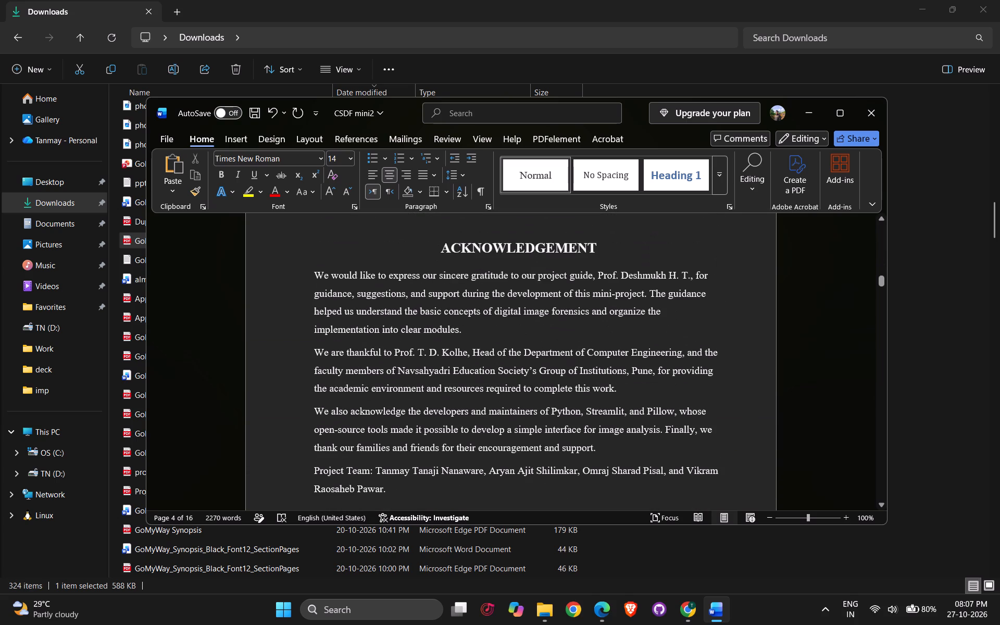
scroll(395, 399, down, 14)
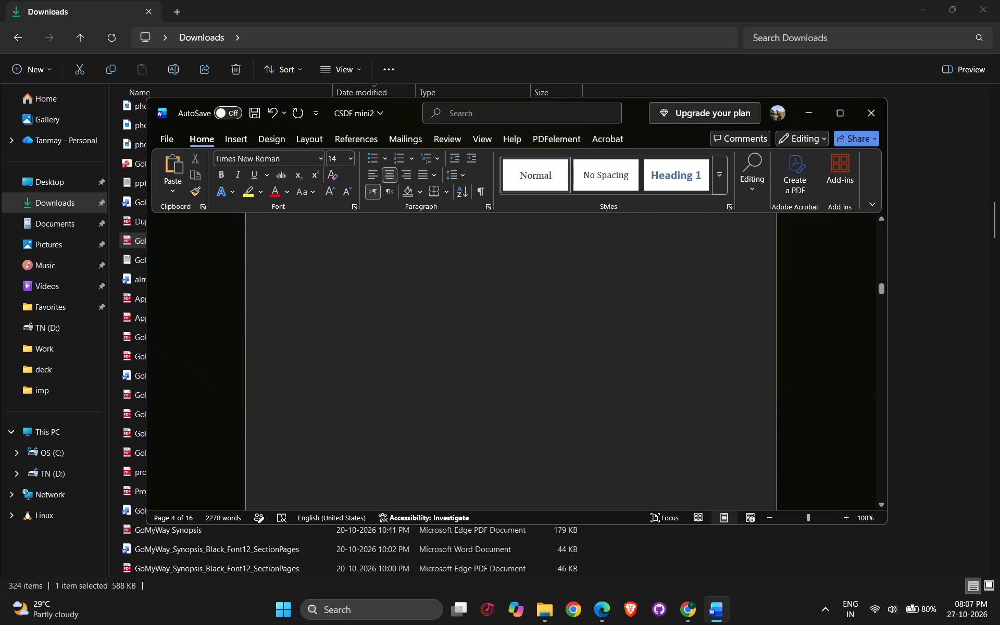
scroll(399, 397, down, 18)
scroll(401, 394, up, 2)
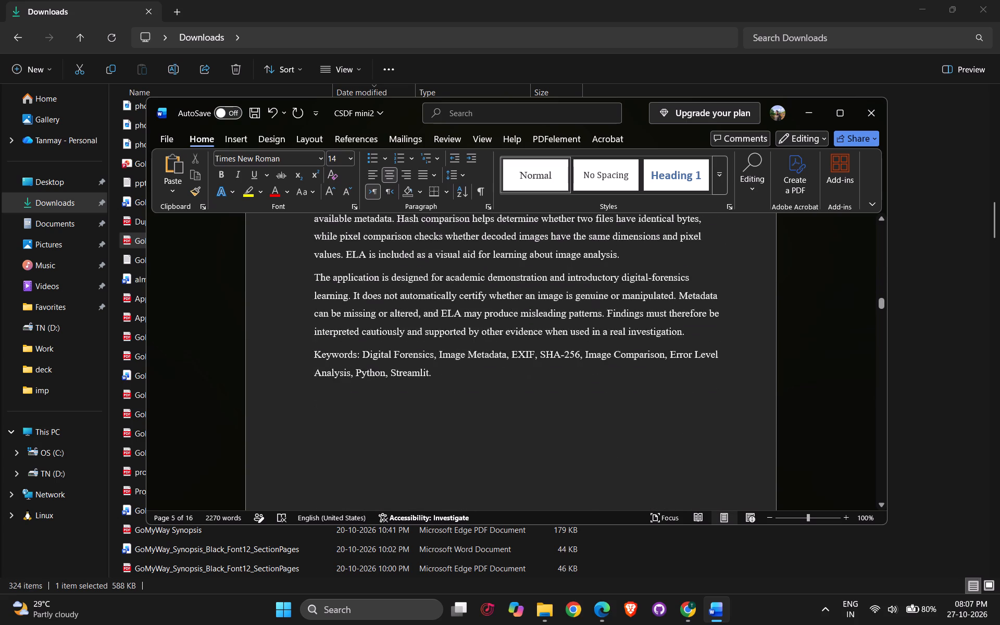
scroll(401, 394, up, 20)
scroll(401, 394, up, 20)
scroll(401, 394, up, 3)
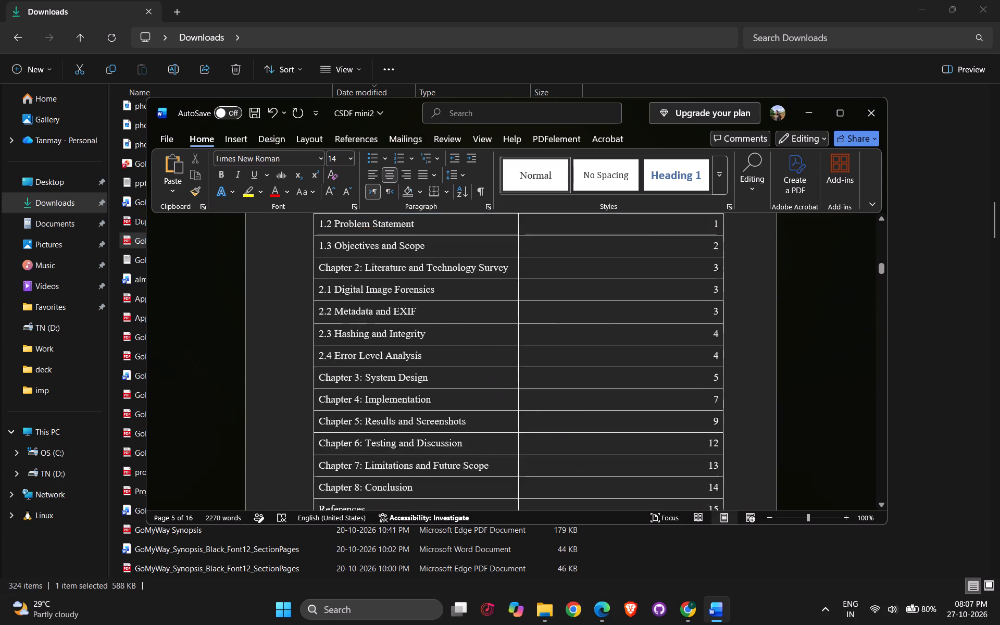
scroll(853, 381, up, 20)
scroll(853, 381, up, 14)
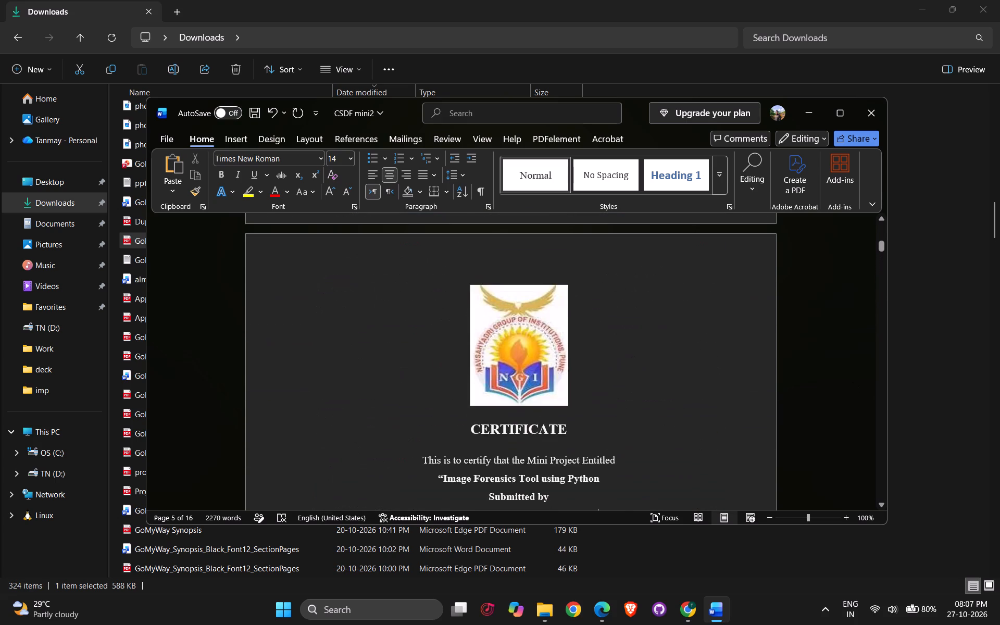
scroll(853, 381, up, 16)
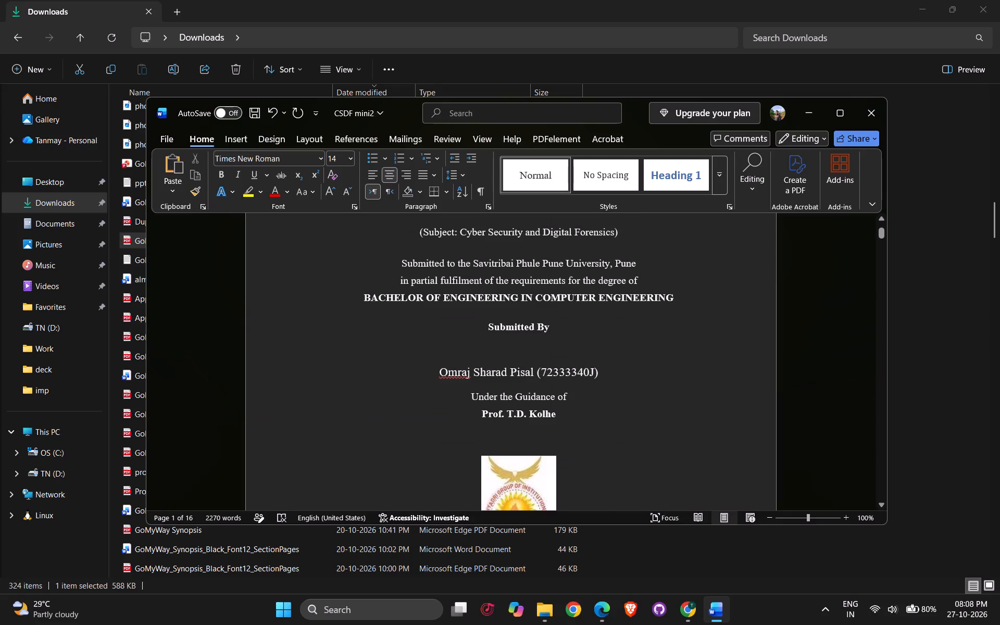
Save the report, and save a copy in Downloads as a Word document named CSDF mini2 op.
key(ctrl+s)
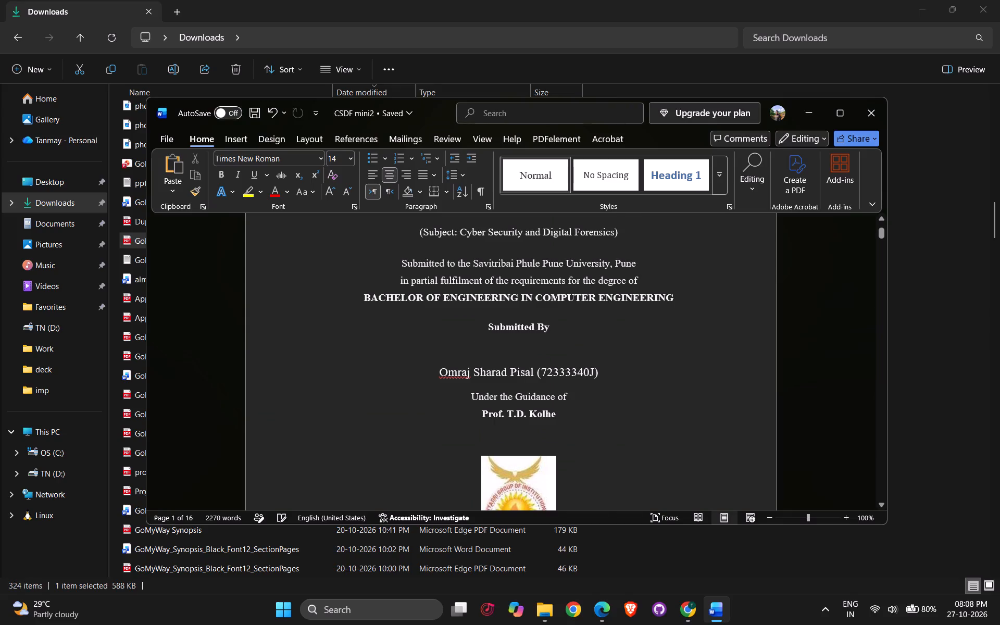
click(162, 144)
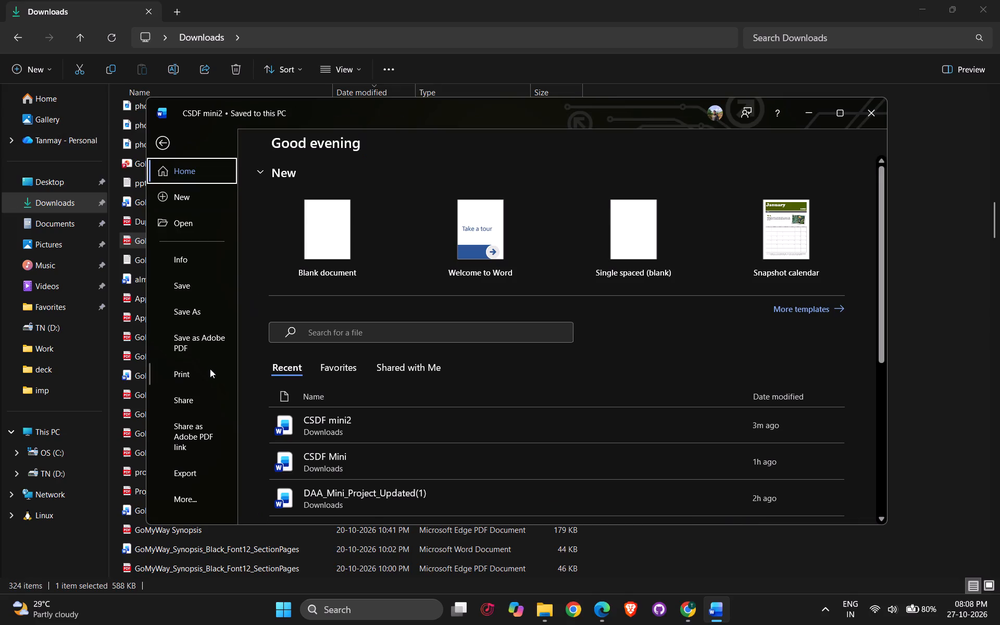
click(196, 317)
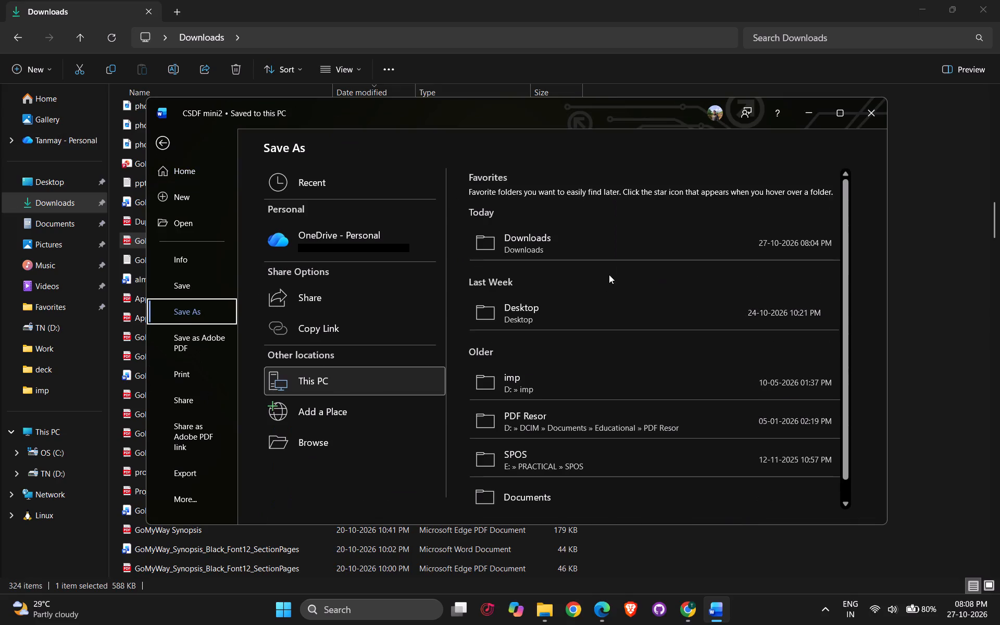
click(592, 253)
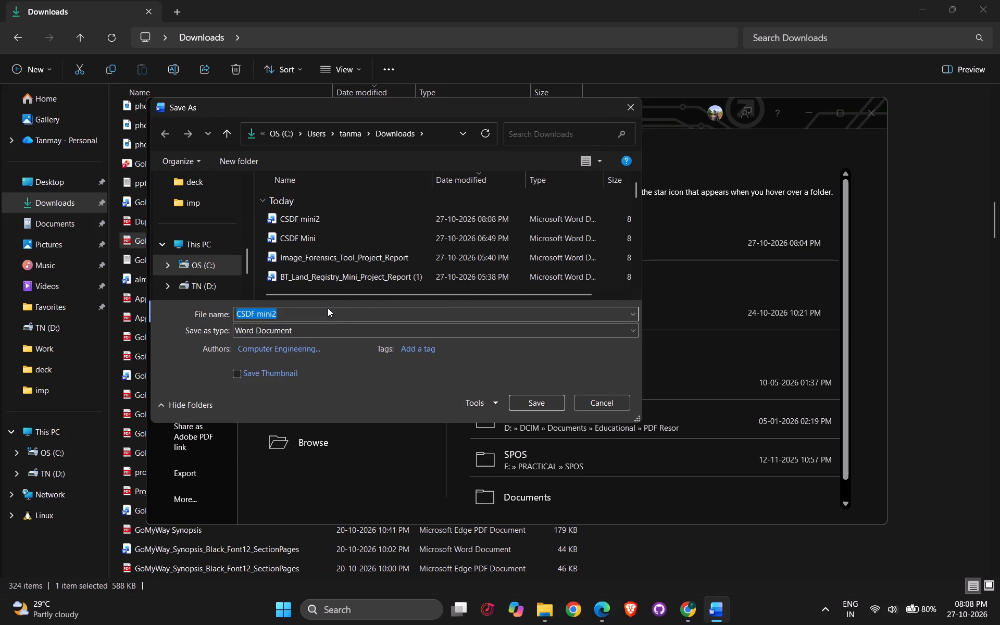
click(326, 313)
key(space)
text(op)
click(534, 404)
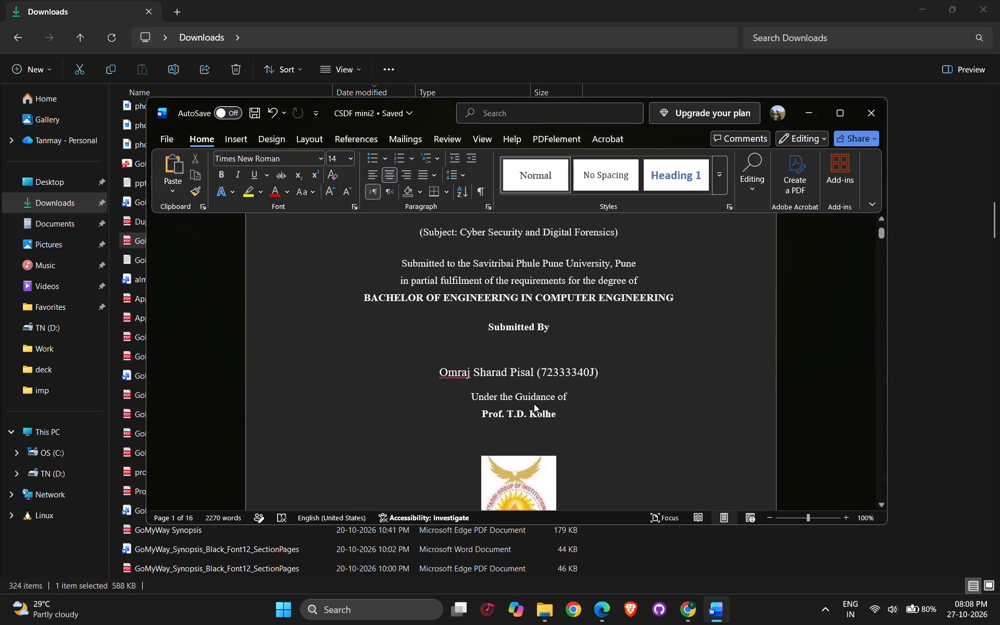
click(586, 360)
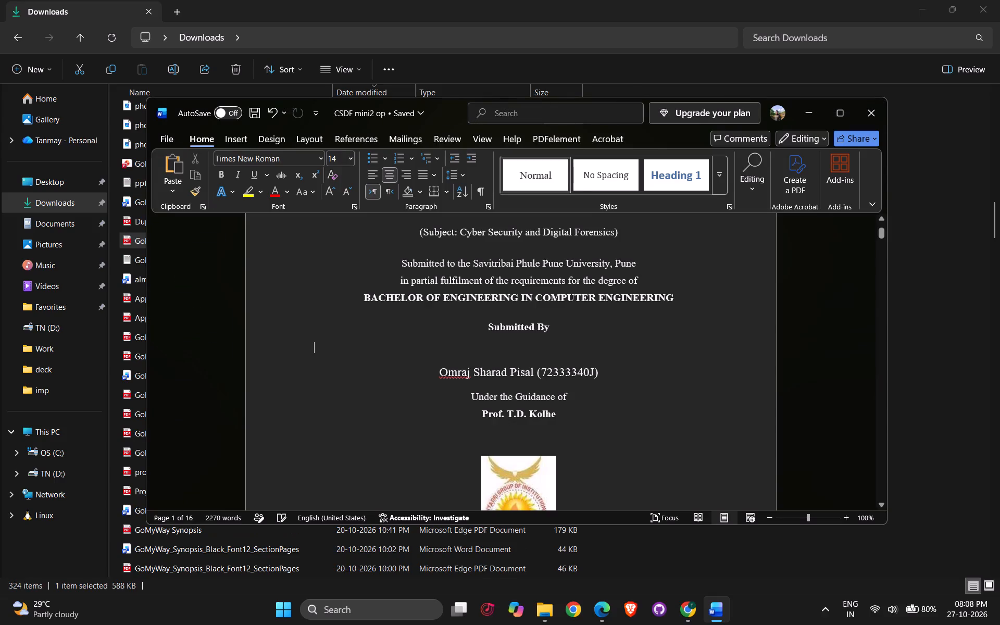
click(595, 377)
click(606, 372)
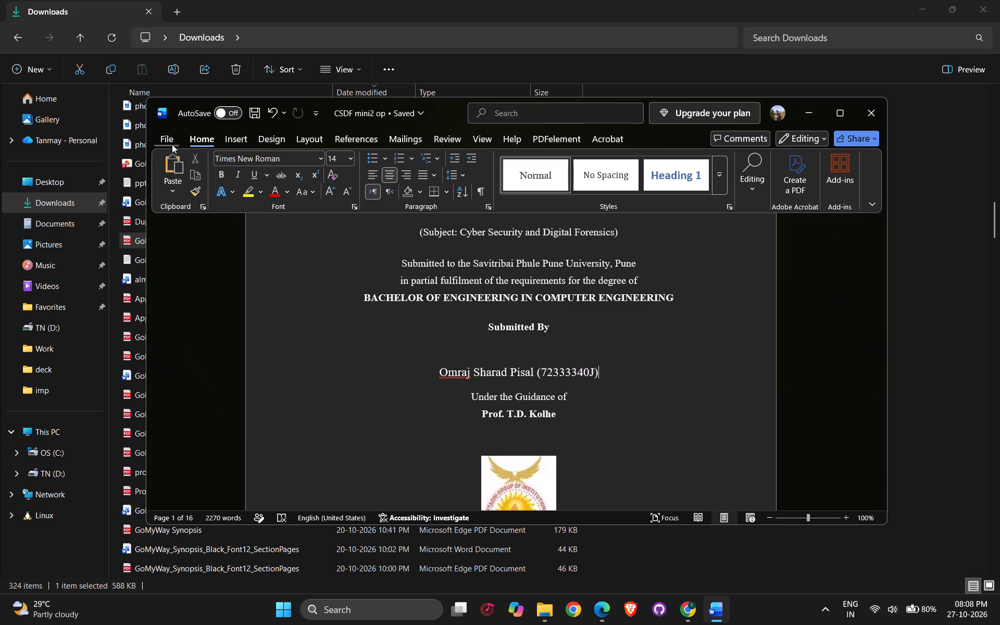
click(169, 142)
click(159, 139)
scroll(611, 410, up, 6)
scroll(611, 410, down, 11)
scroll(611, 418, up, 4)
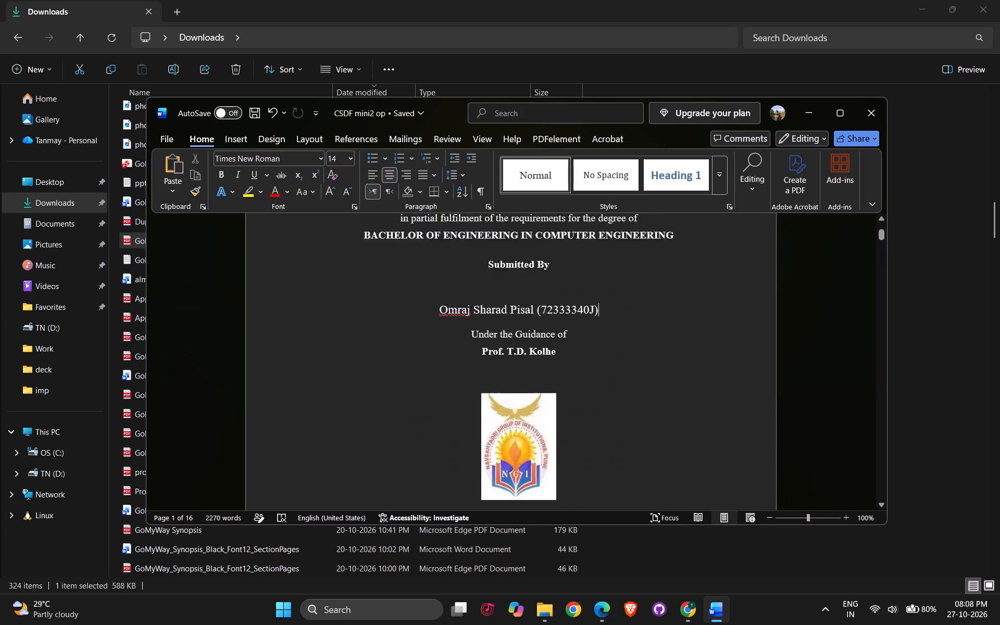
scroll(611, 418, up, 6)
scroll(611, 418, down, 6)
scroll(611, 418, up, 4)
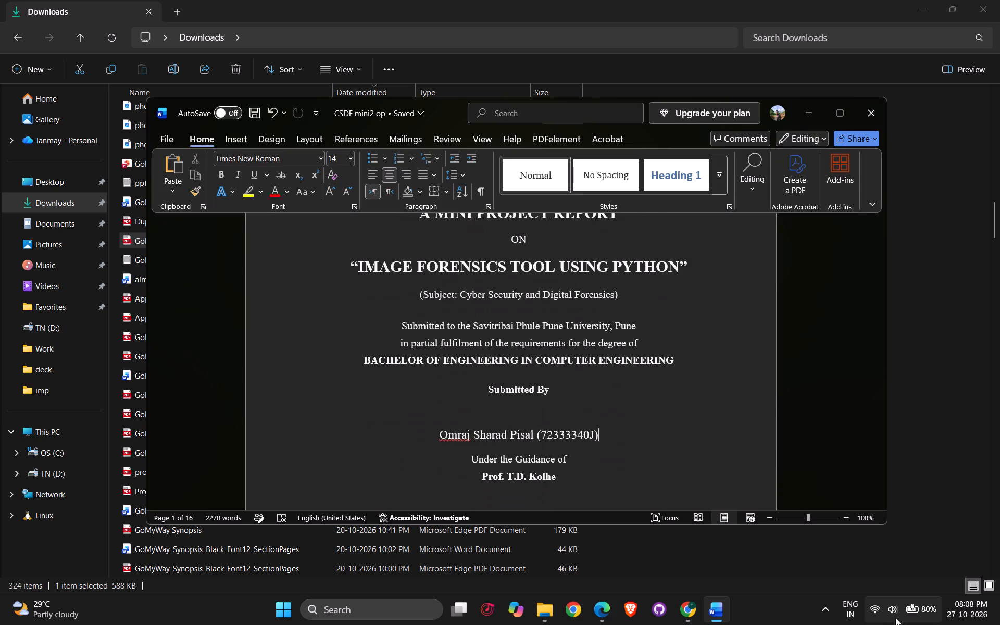
Open the GoMyWay_H PDF from Downloads and copy the second group member's name and PRN from the Appendix E table.
click(802, 566)
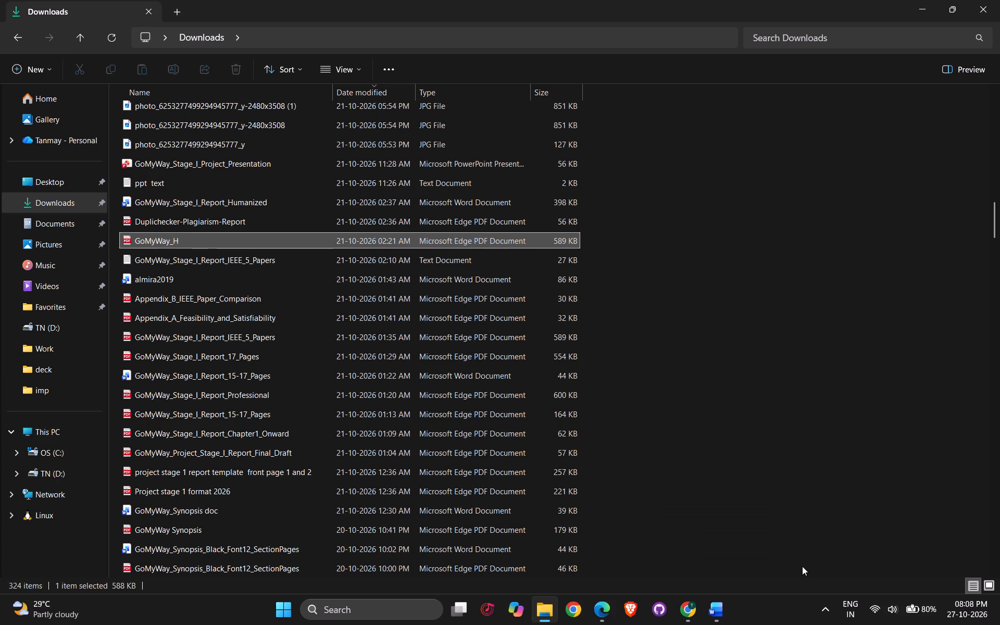
double_click(226, 243)
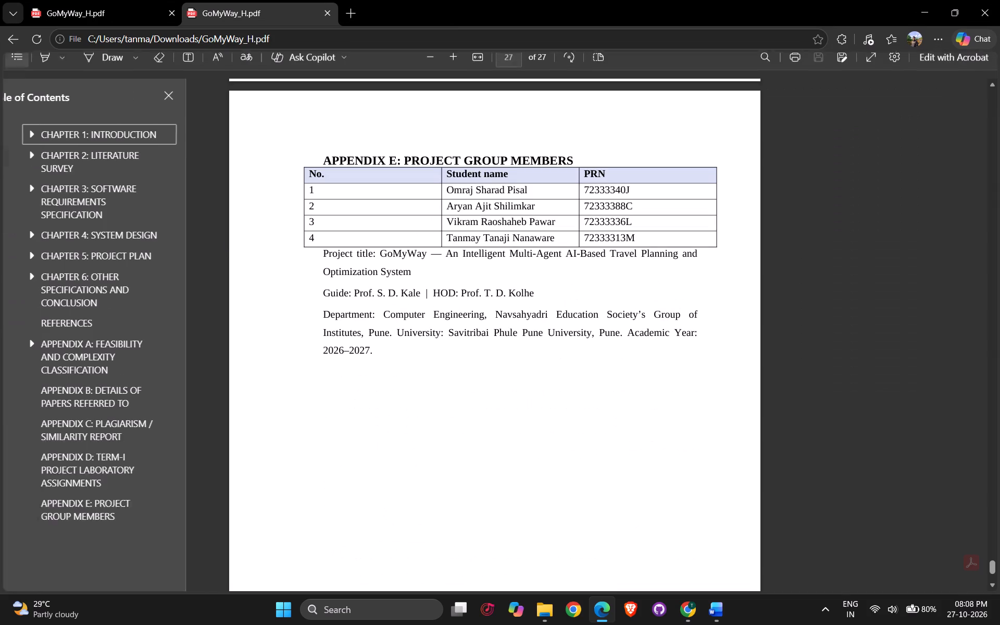
drag(450, 205, 549, 203)
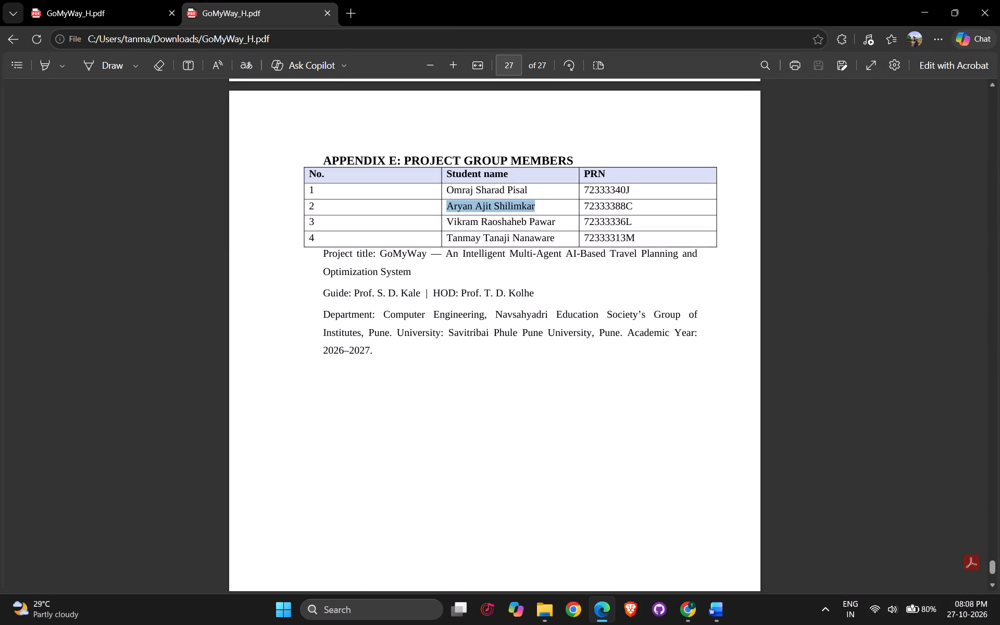
drag(549, 203, 633, 210)
key(ctrl+c)
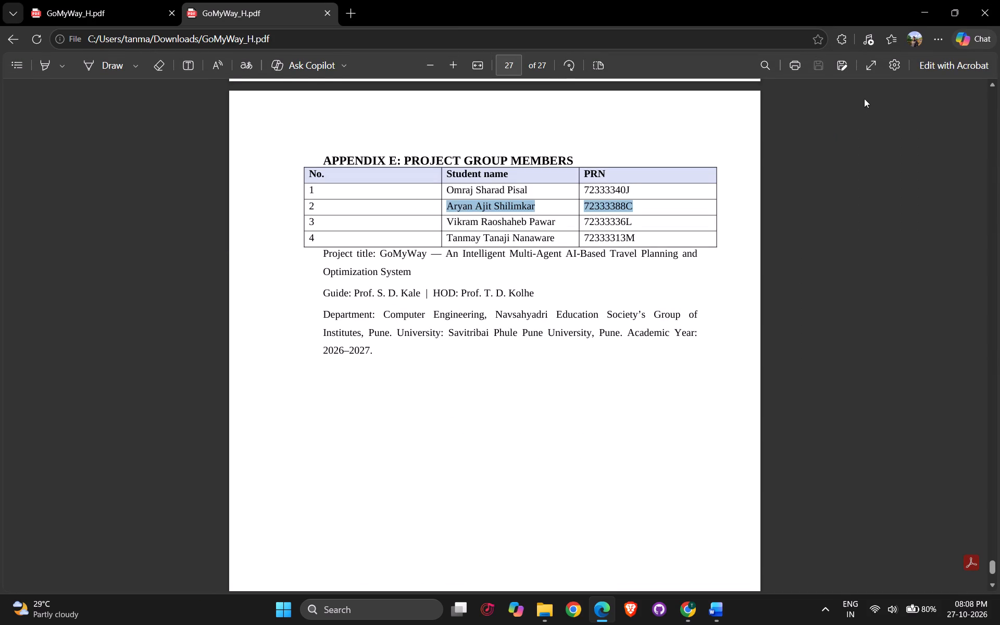
Return to the CSDF mini2 op Word document and replace the title page's student name with the copied name and PRN.
click(915, 4)
click(714, 614)
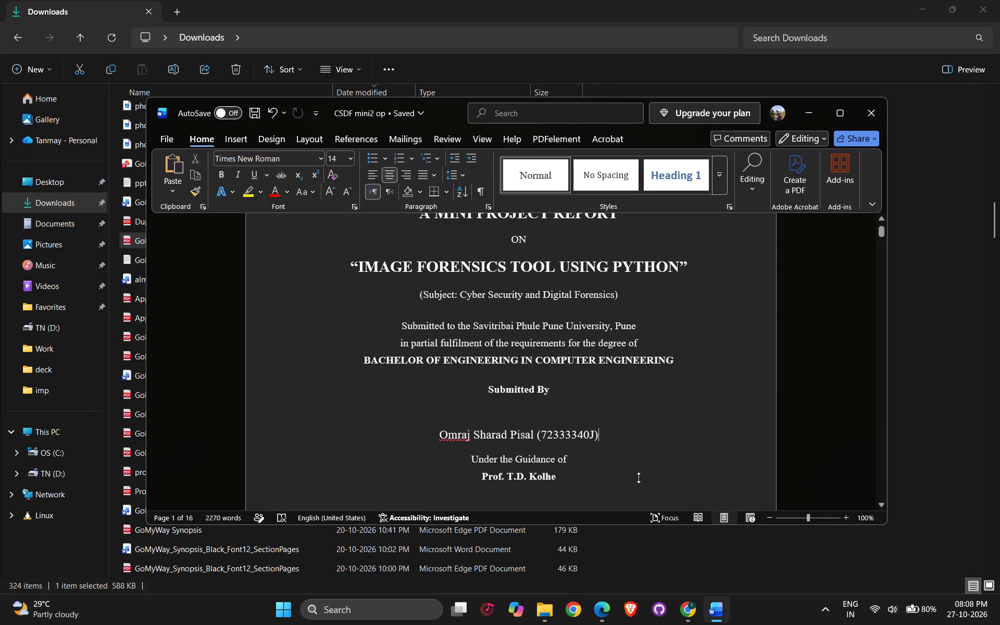
drag(536, 441, 454, 428)
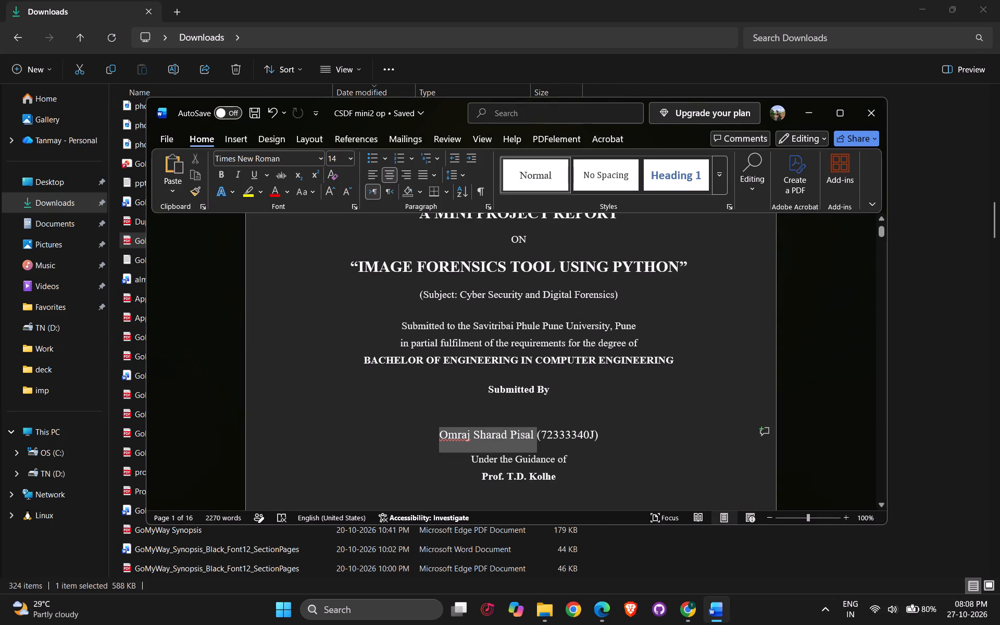
drag(454, 428, 442, 428)
key(BackSpace)
key(ctrl+v)
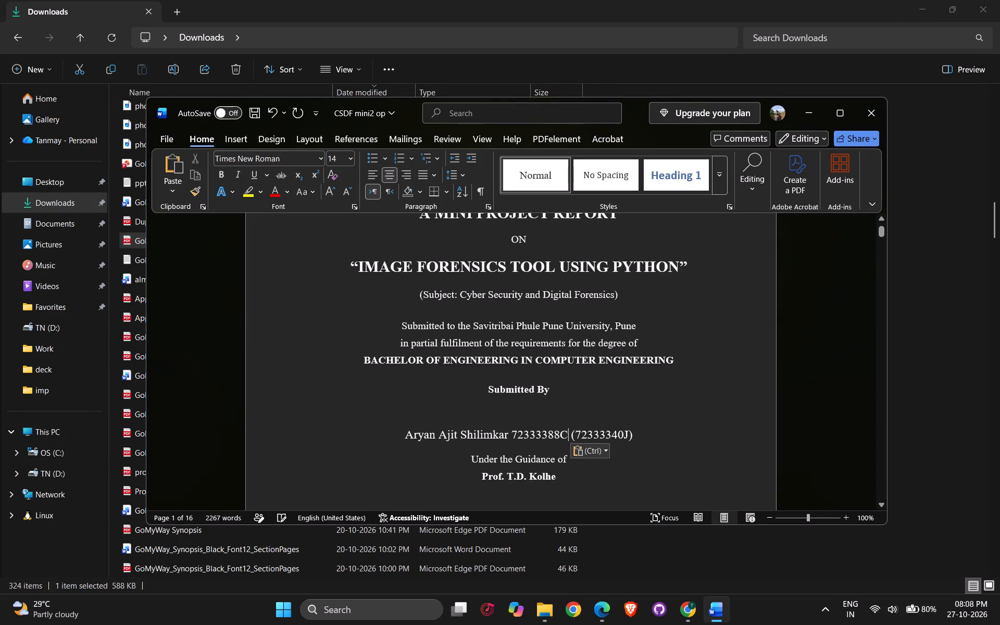
Move the pasted PRN on the title page into the parentheses, replacing the previous student's PRN there.
drag(568, 434, 524, 433)
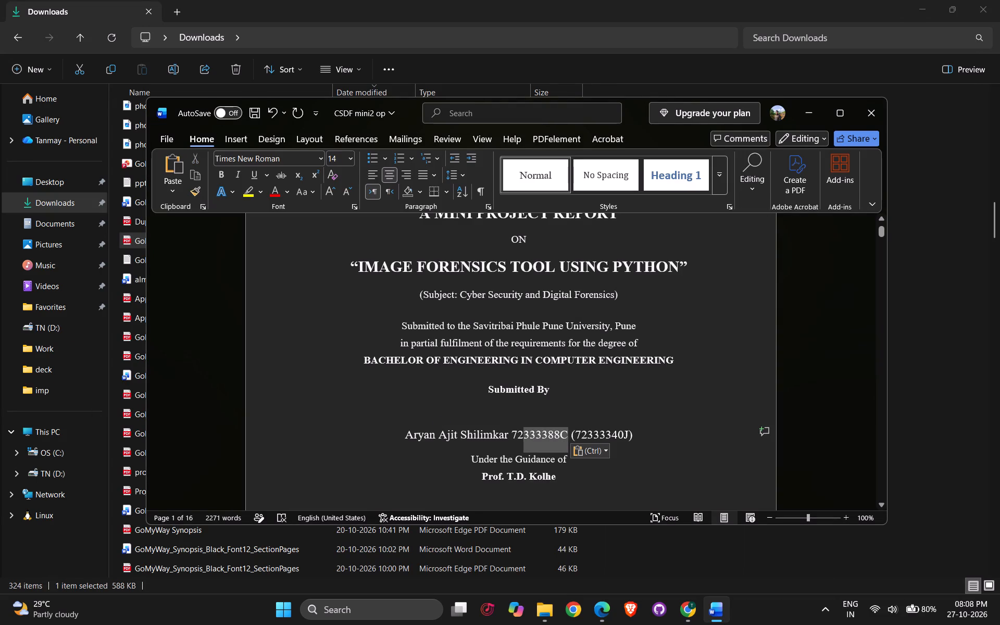
drag(524, 433, 512, 436)
key(ctrl+c)
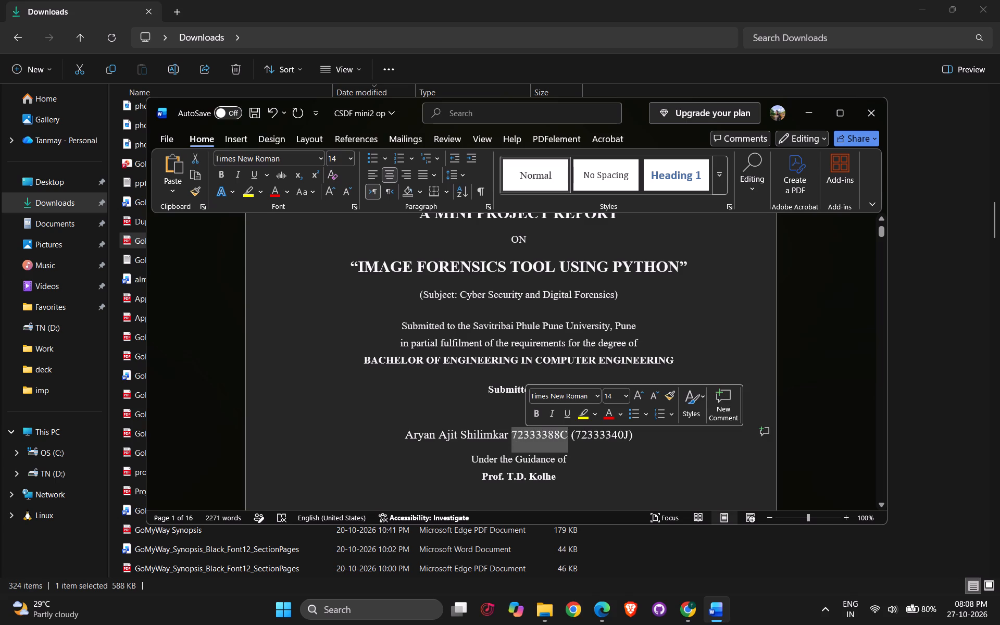
key(BackSpace)
key(BackSpace)
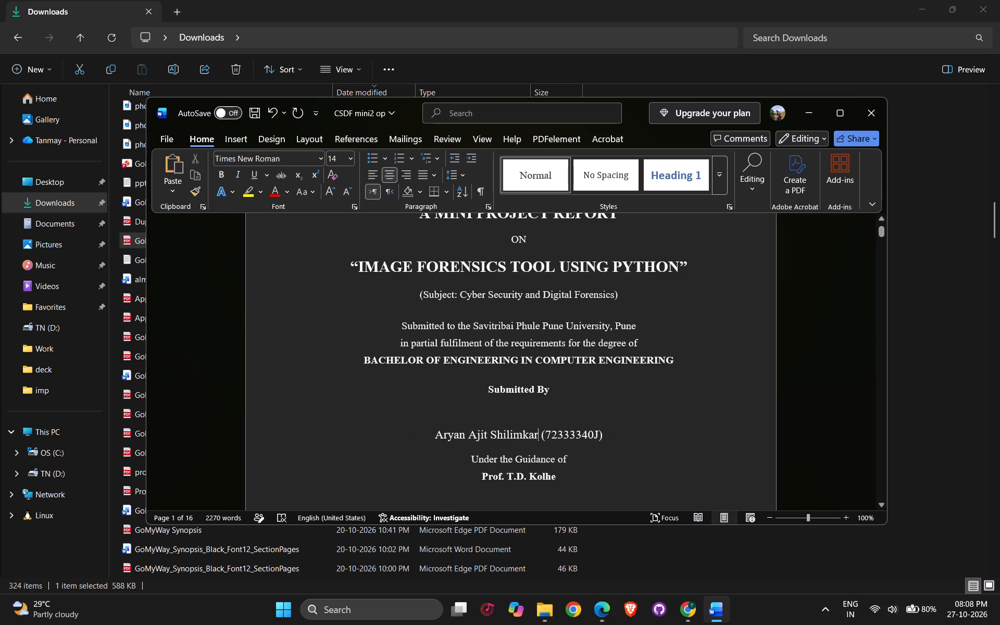
drag(597, 440, 561, 439)
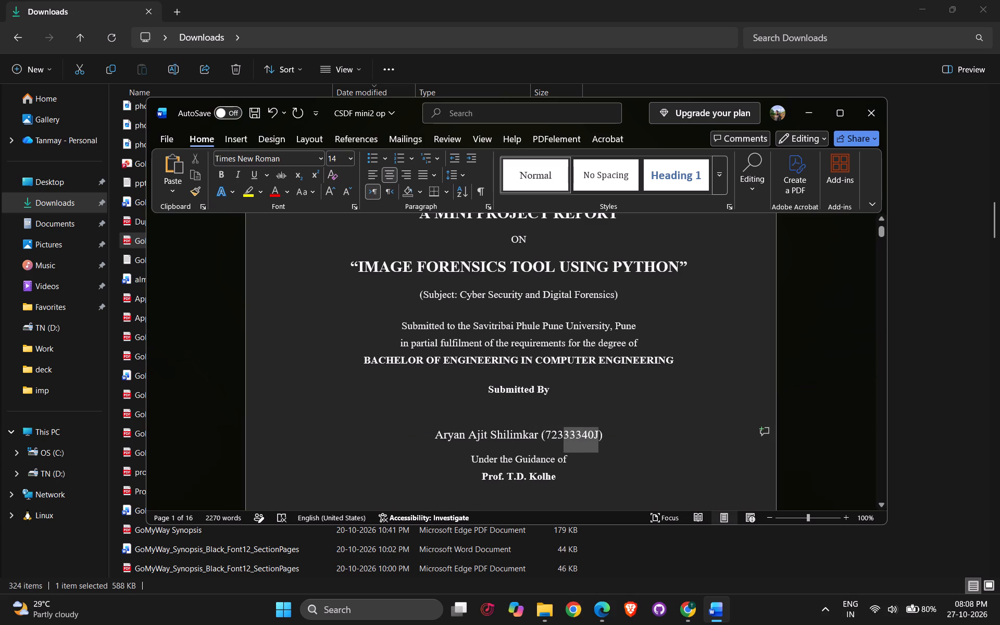
drag(561, 439, 547, 438)
key(BackSpace)
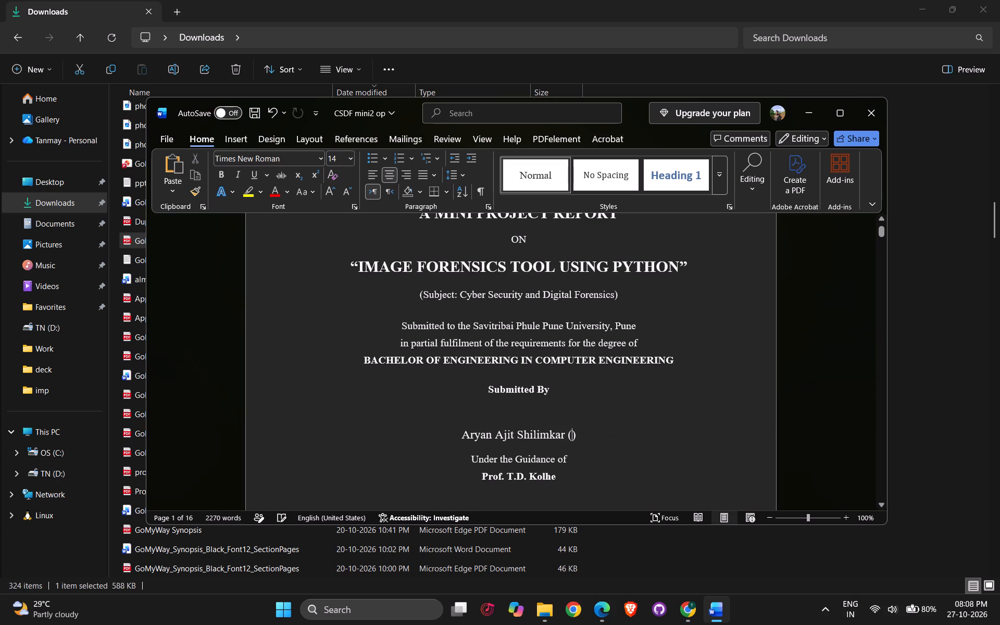
key(ctrl+v)
Copy the title page's student name and PRN line and paste it over the student line under Submitted by on the certificate page.
click(638, 434)
drag(637, 433, 573, 434)
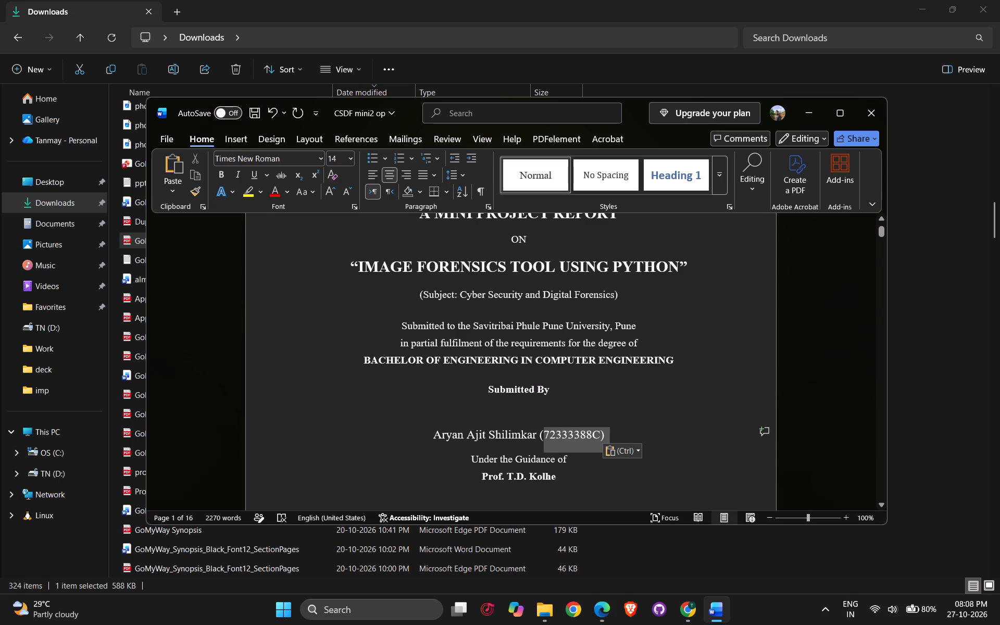
drag(573, 434, 436, 436)
key(ctrl+c)
scroll(506, 448, down, 8)
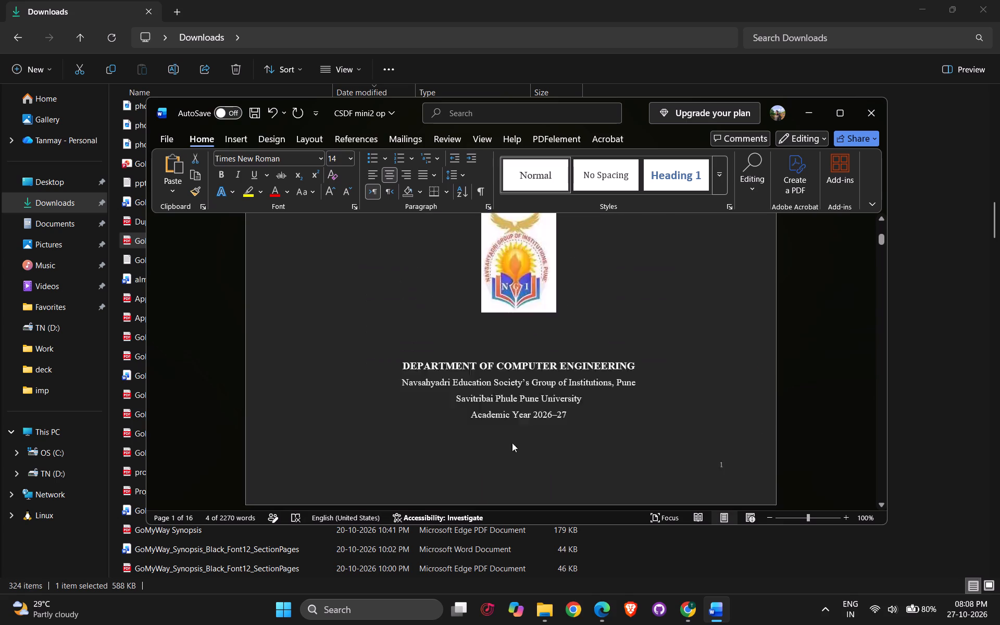
scroll(512, 443, down, 16)
drag(606, 365, 515, 369)
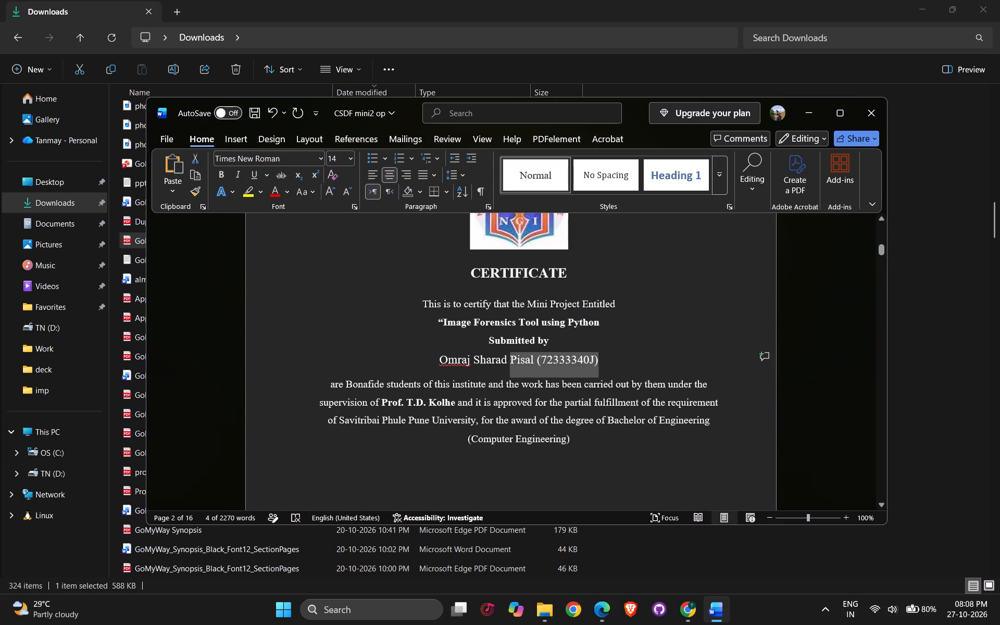
drag(515, 369, 435, 369)
key(BackSpace)
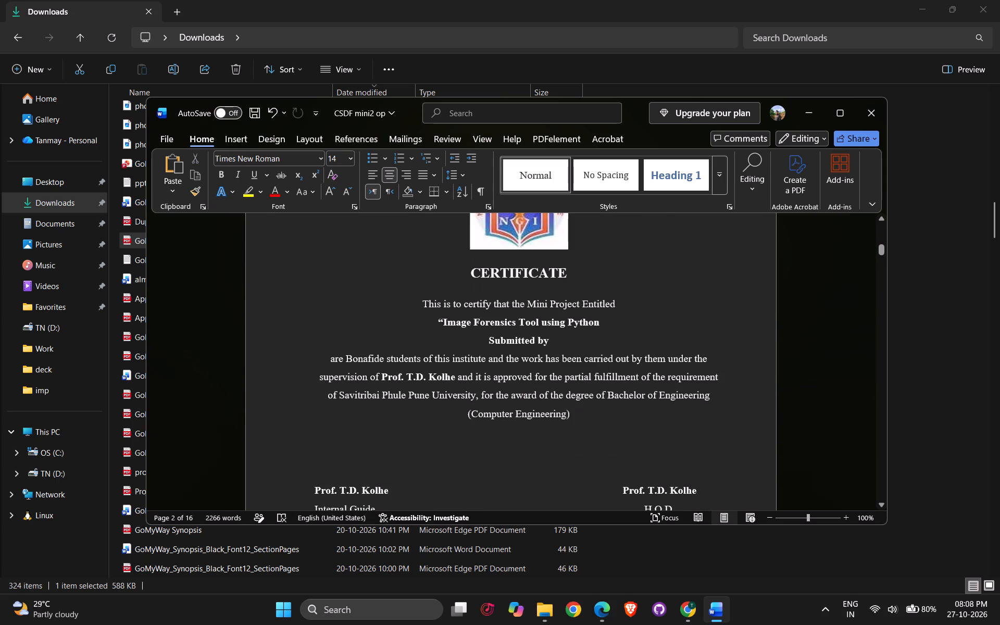
key(ctrl+v)
Check the certificate page and save the report with the second group member's details.
scroll(434, 376, down, 10)
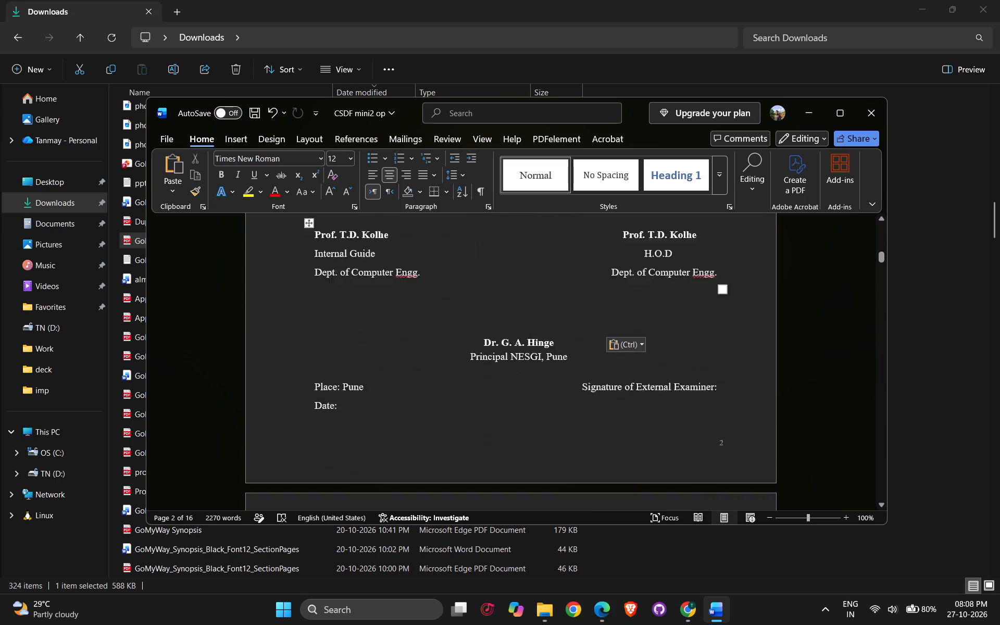
scroll(440, 384, down, 2)
scroll(440, 384, up, 8)
scroll(440, 384, down, 9)
ctrl+scroll(440, 384, up, 9)
scroll(468, 379, up, 5)
scroll(469, 378, down, 10)
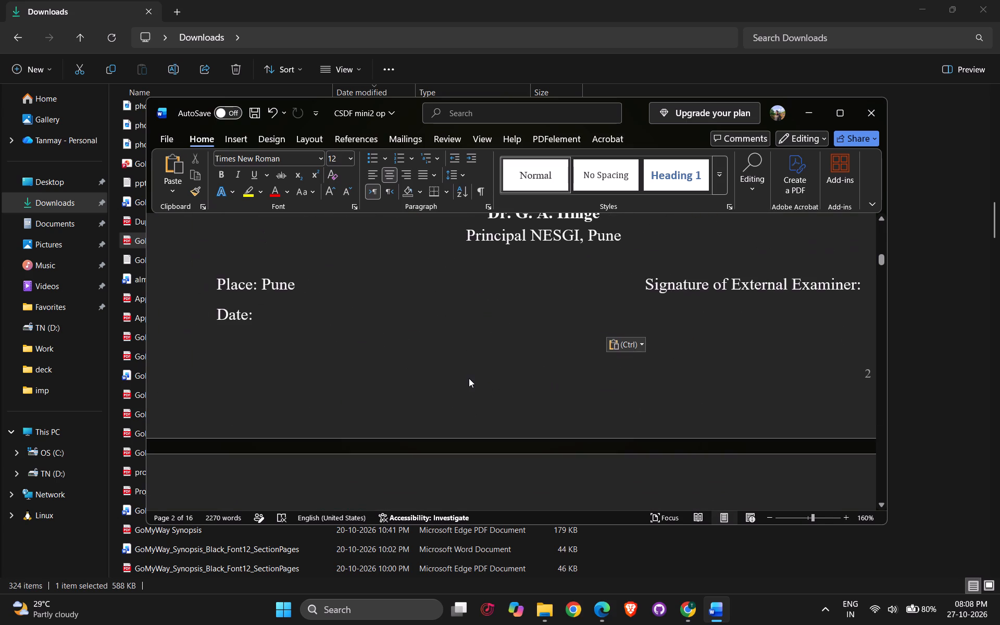
ctrl+scroll(470, 378, down, 4)
scroll(470, 378, up, 16)
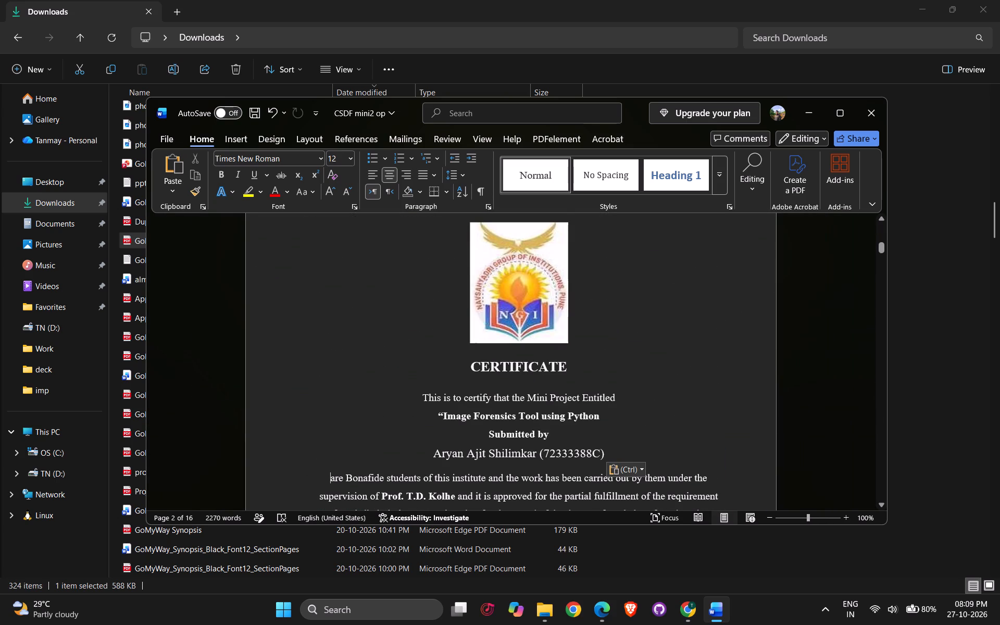
click(616, 443)
key(ctrl+s)
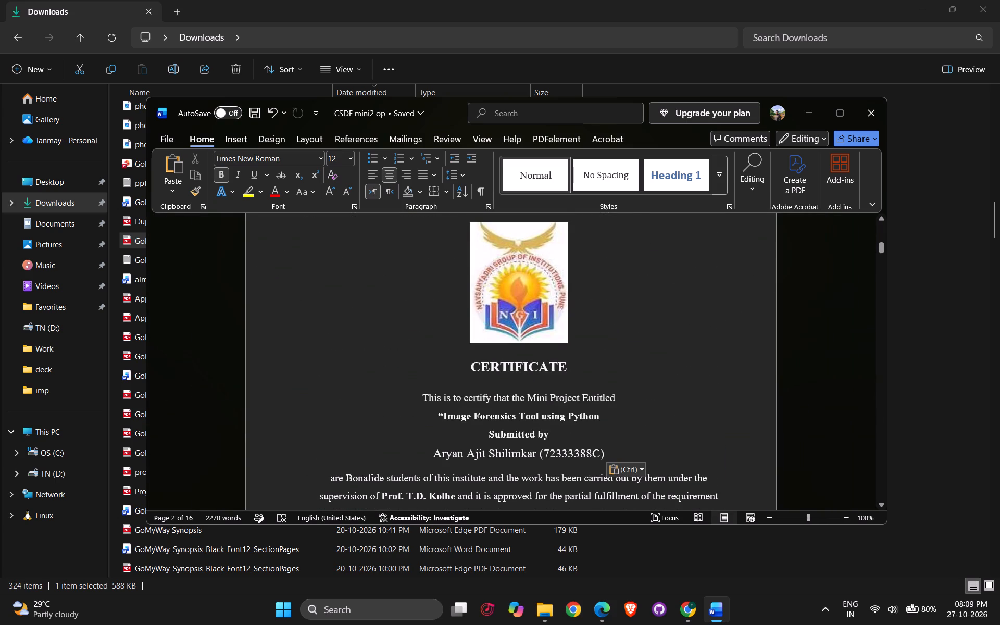
Examine the remaining pages of the report through to the references, and return to the title page.
scroll(616, 443, down, 6)
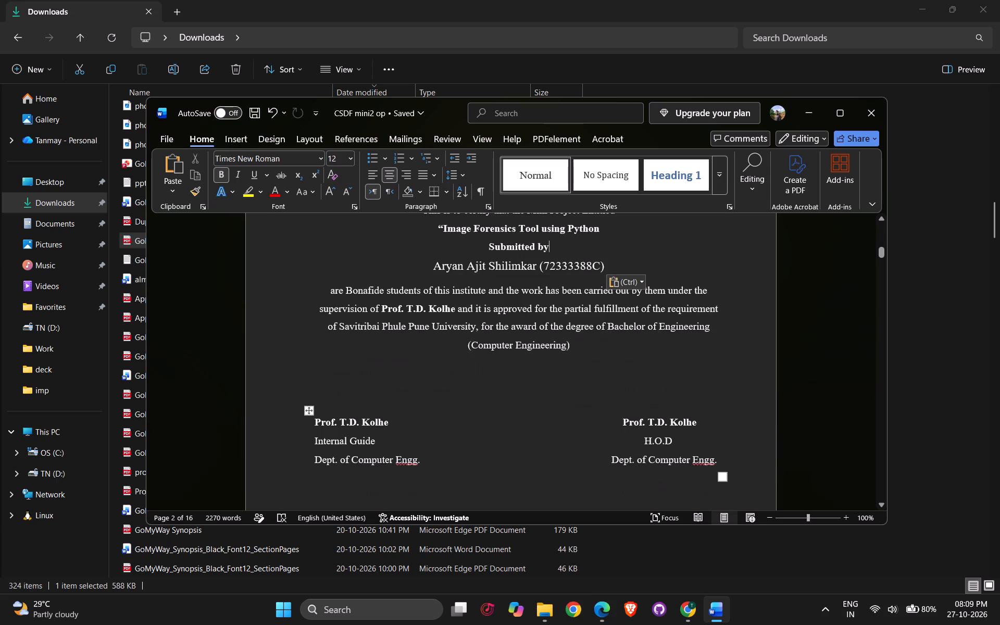
scroll(609, 431, down, 20)
scroll(609, 431, down, 20)
scroll(609, 431, down, 3)
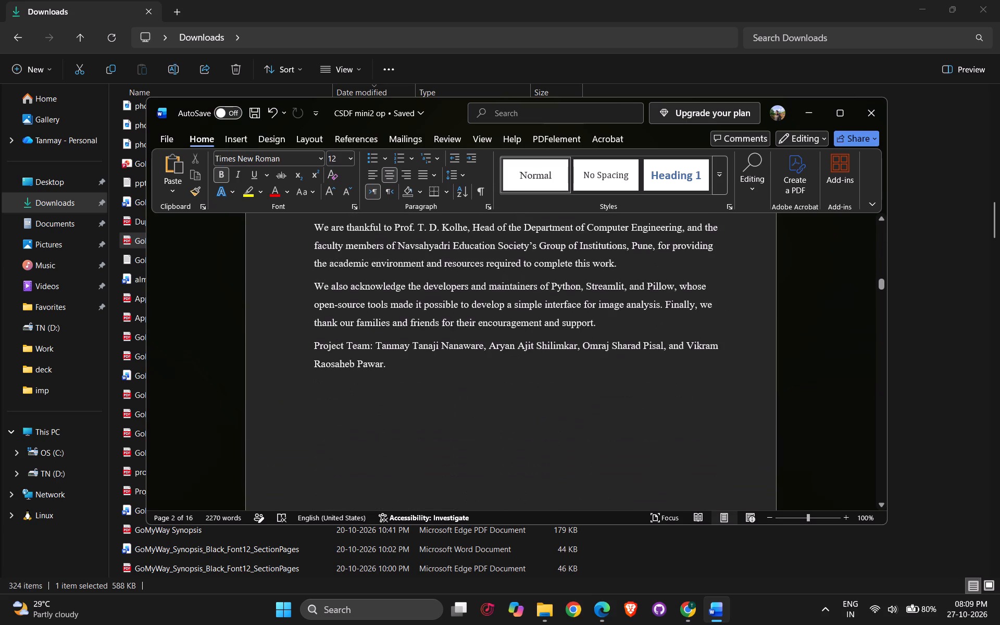
scroll(624, 420, down, 1)
scroll(624, 420, down, 20)
scroll(624, 420, down, 2)
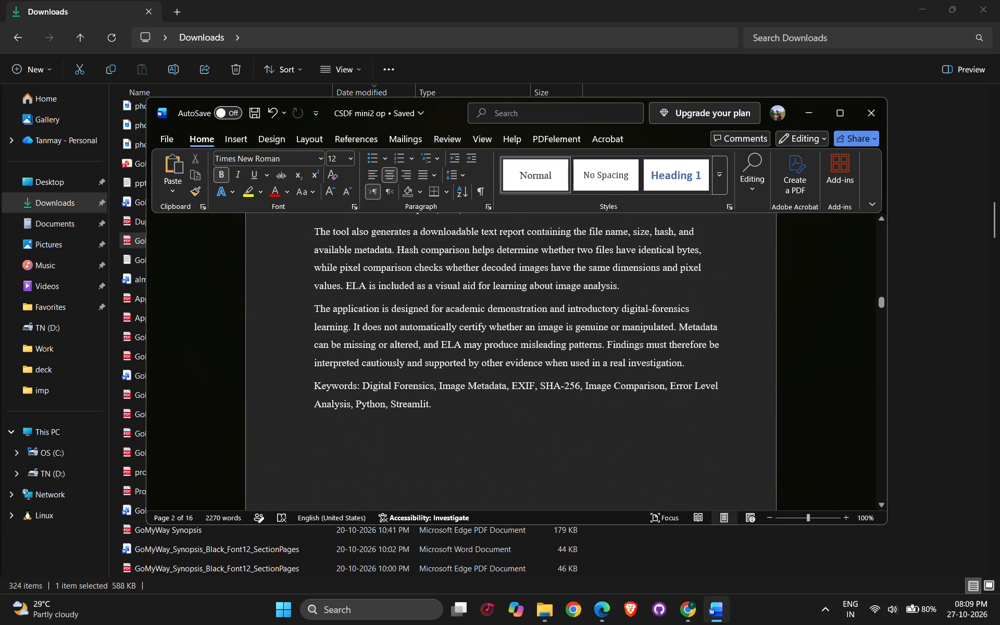
drag(883, 303, 868, 479)
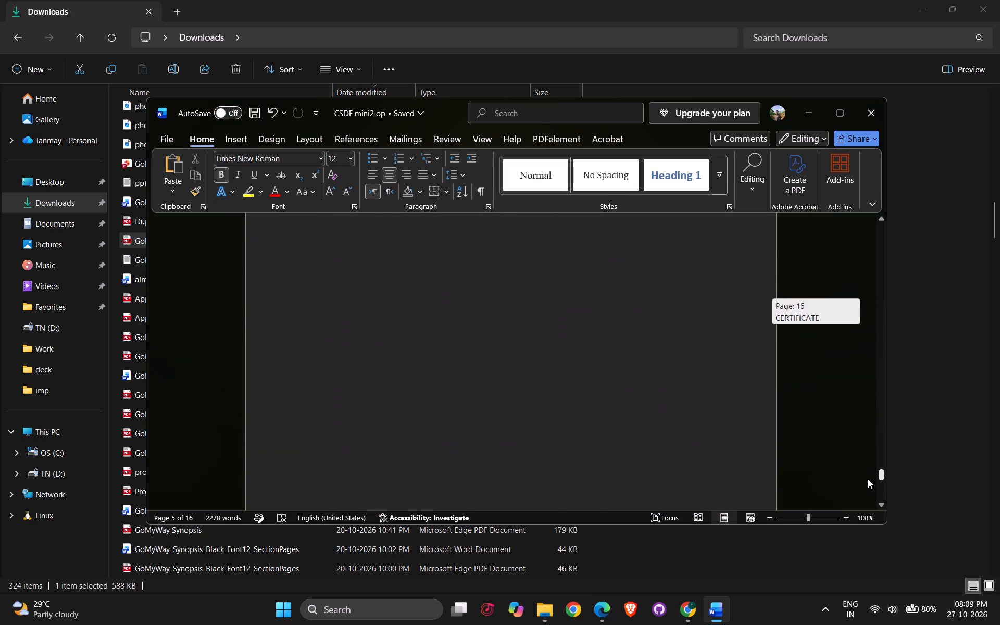
drag(868, 479, 877, 355)
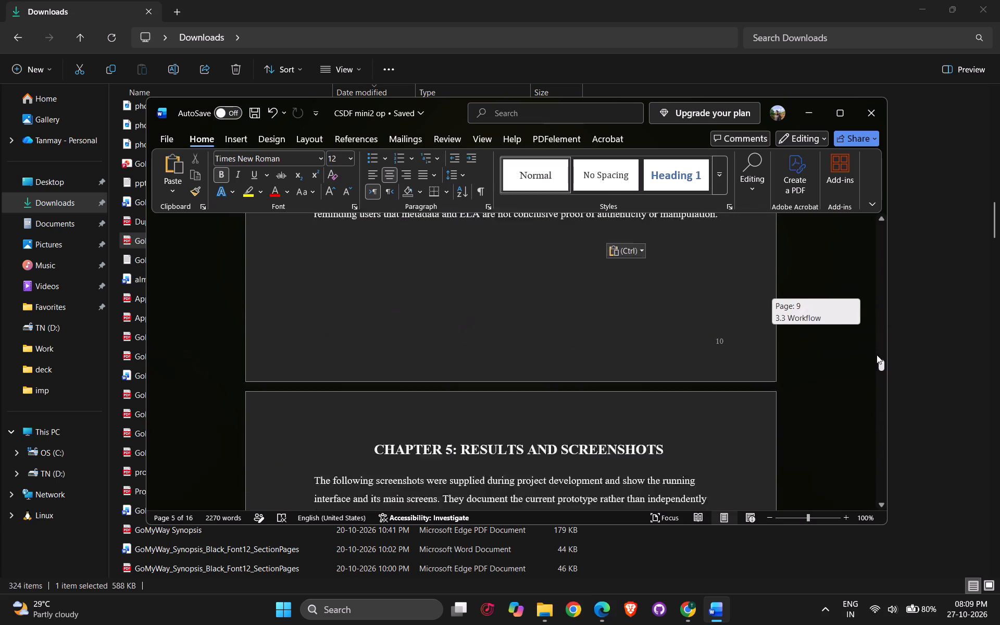
drag(877, 355, 862, 490)
scroll(498, 344, up, 2)
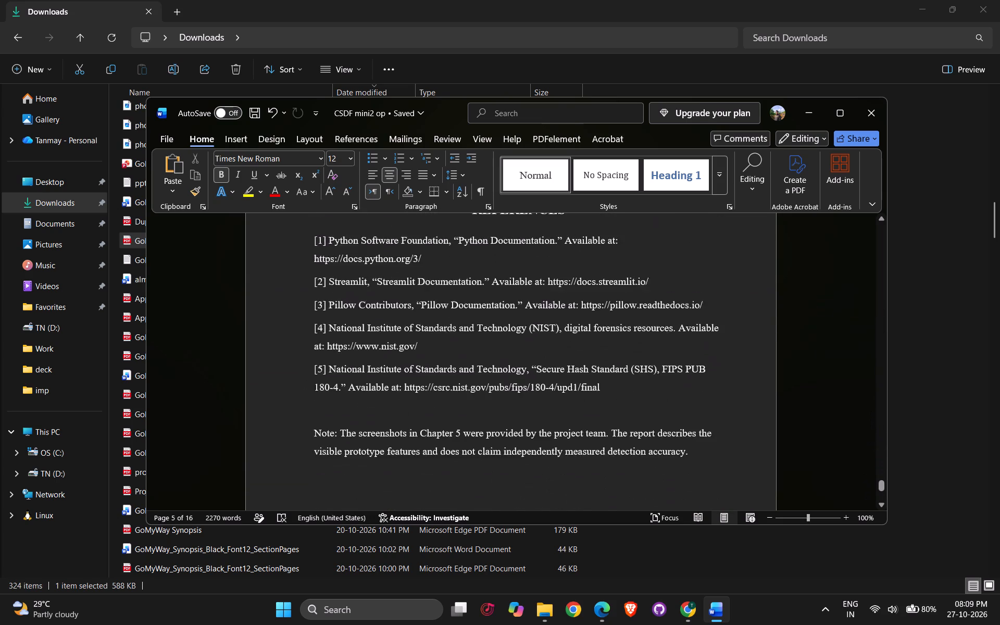
scroll(498, 344, up, 4)
scroll(568, 305, up, 13)
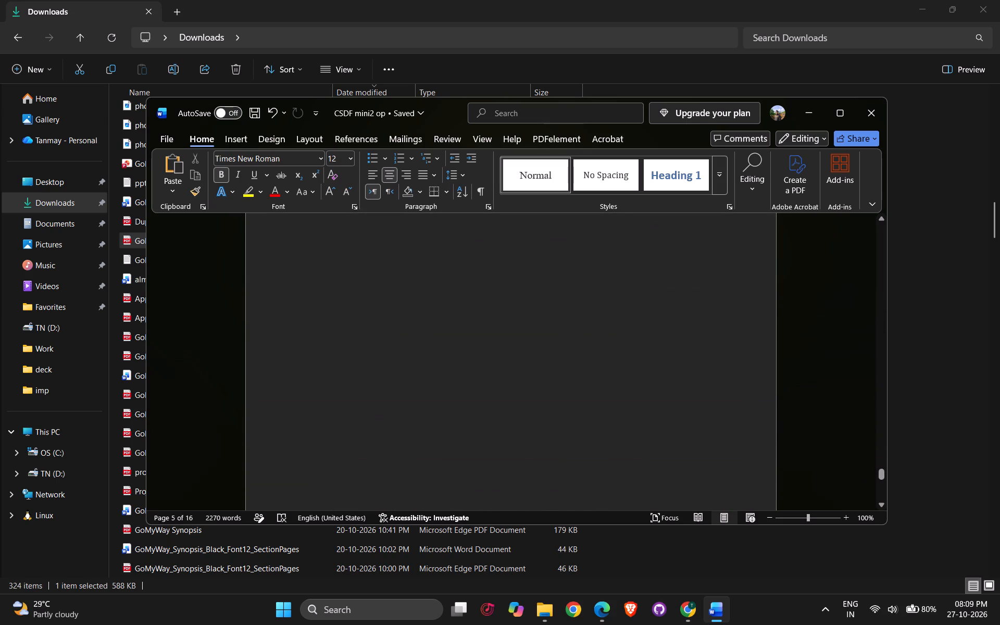
drag(880, 476, 894, 252)
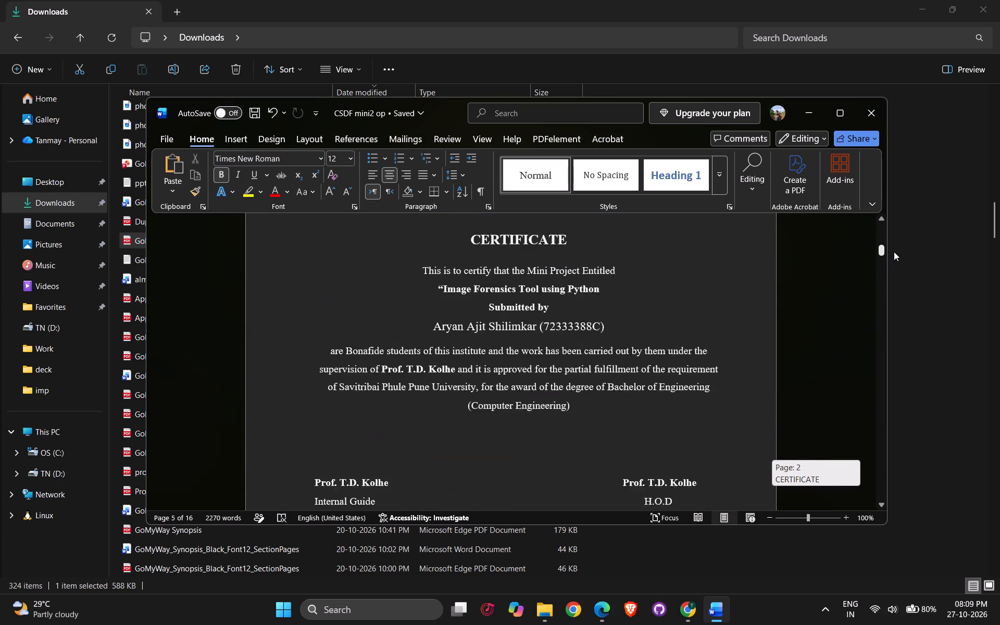
drag(894, 252, 894, 241)
click(722, 331)
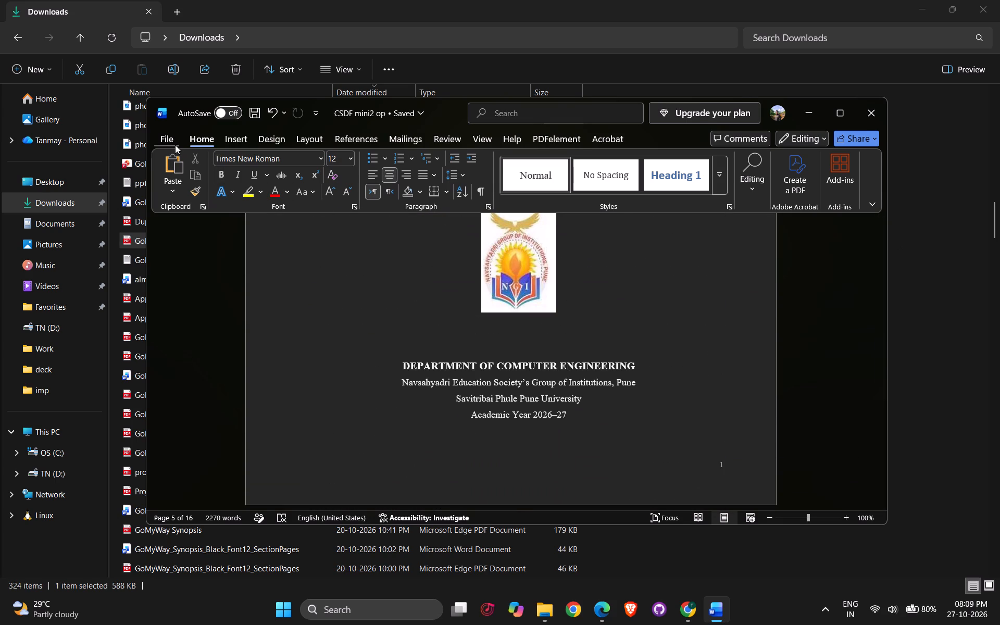
Save a copy of the report in the Downloads folder under the name CSDF mini2 AS.
click(175, 145)
click(203, 310)
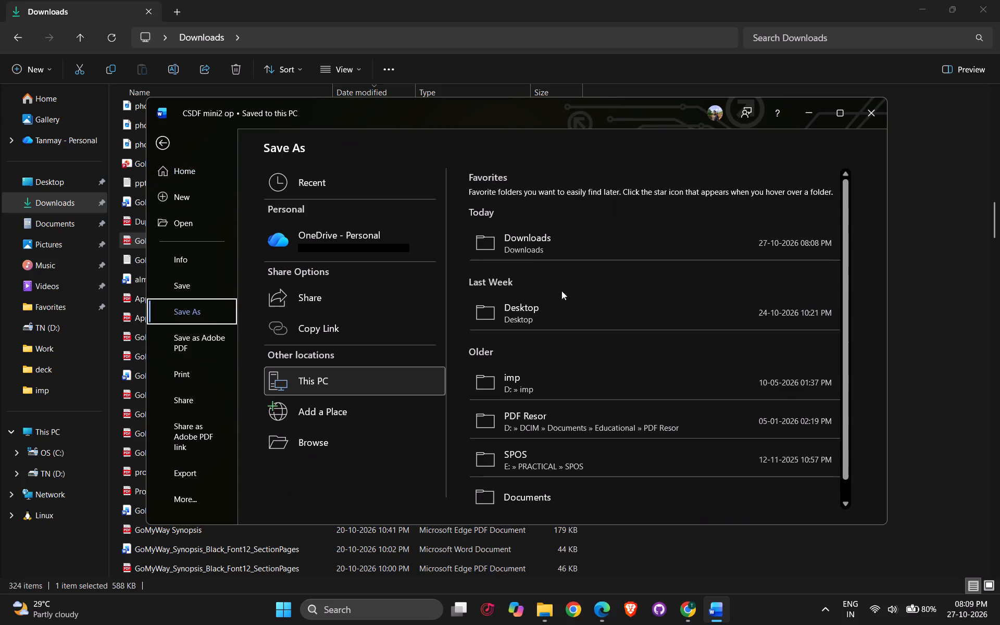
click(538, 246)
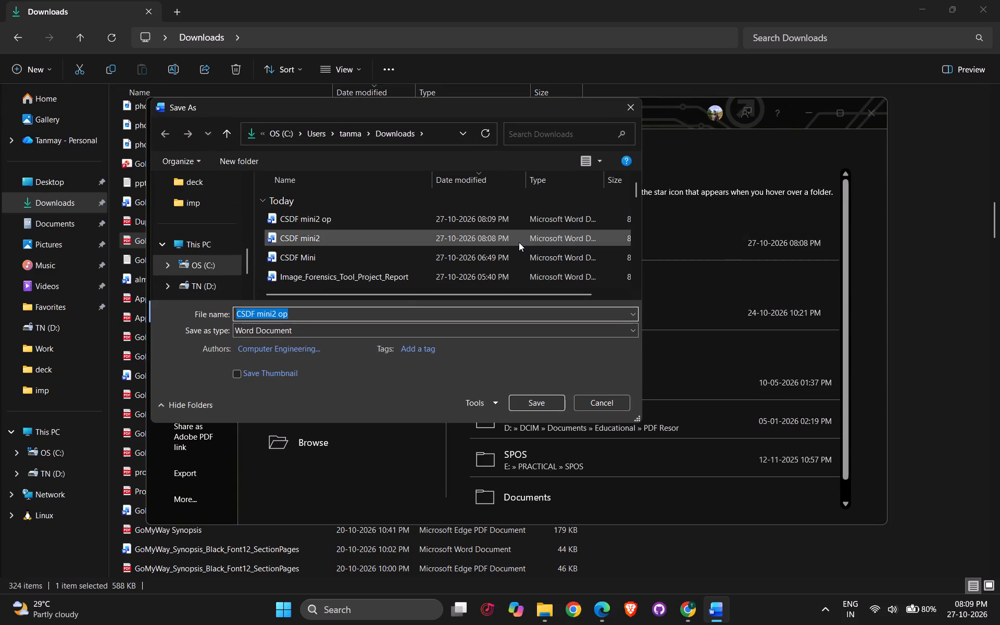
click(390, 315)
key(BackSpace)
key(BackSpace)
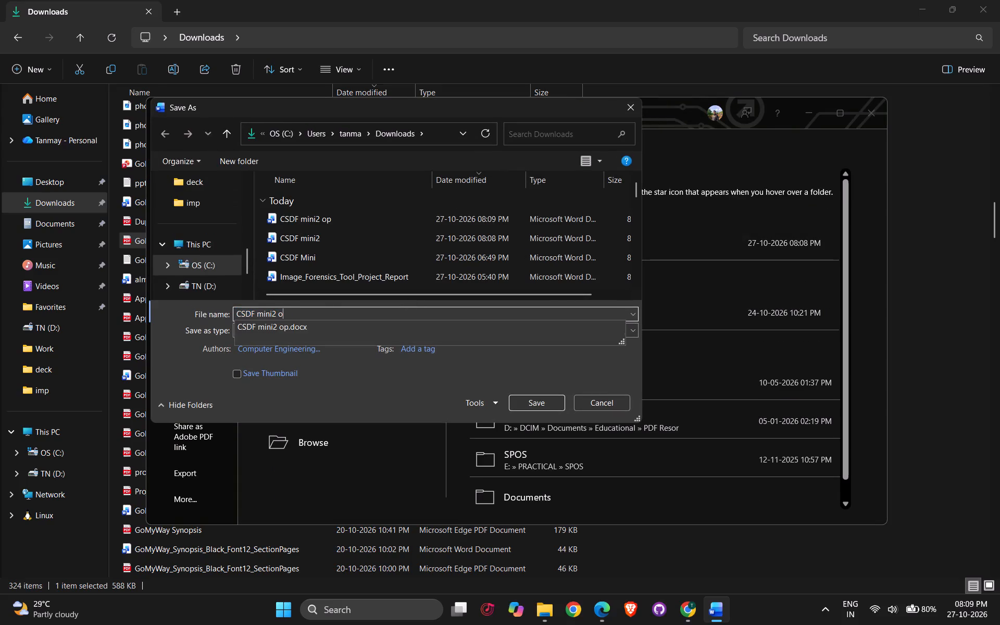
text(AS)
key(Return)
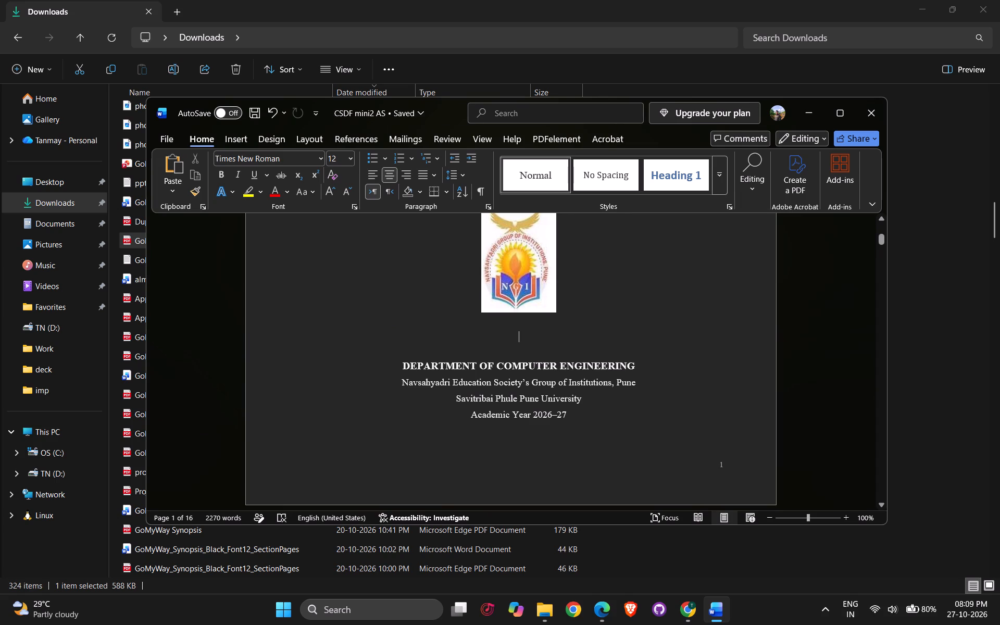
Copy the third group member's name and PRN from Appendix E of the GoMyWay_H PDF in Edge and paste them over the title page's student name in Word.
scroll(583, 335, up, 8)
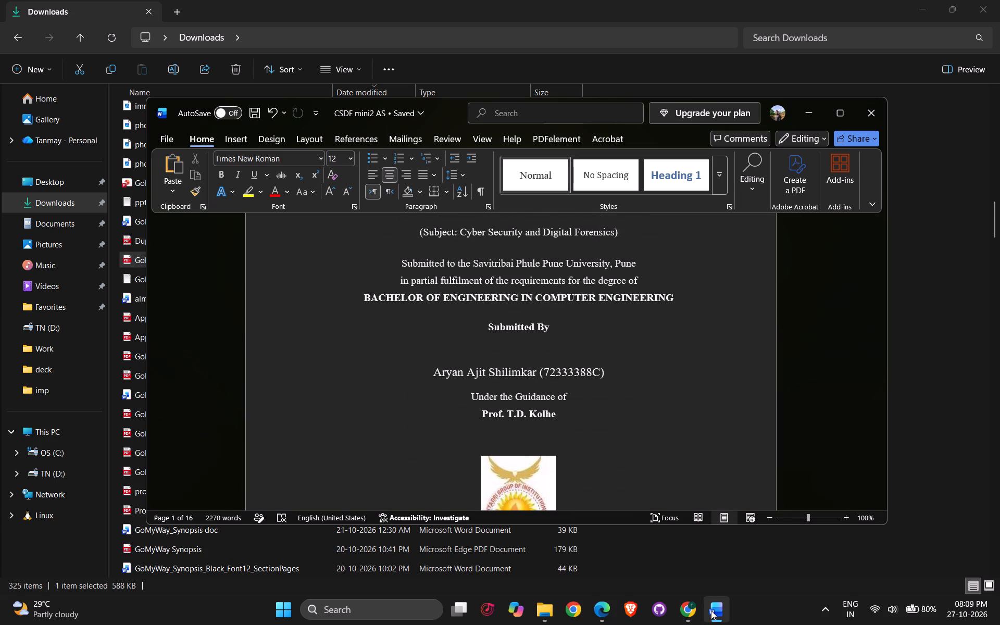
click(595, 608)
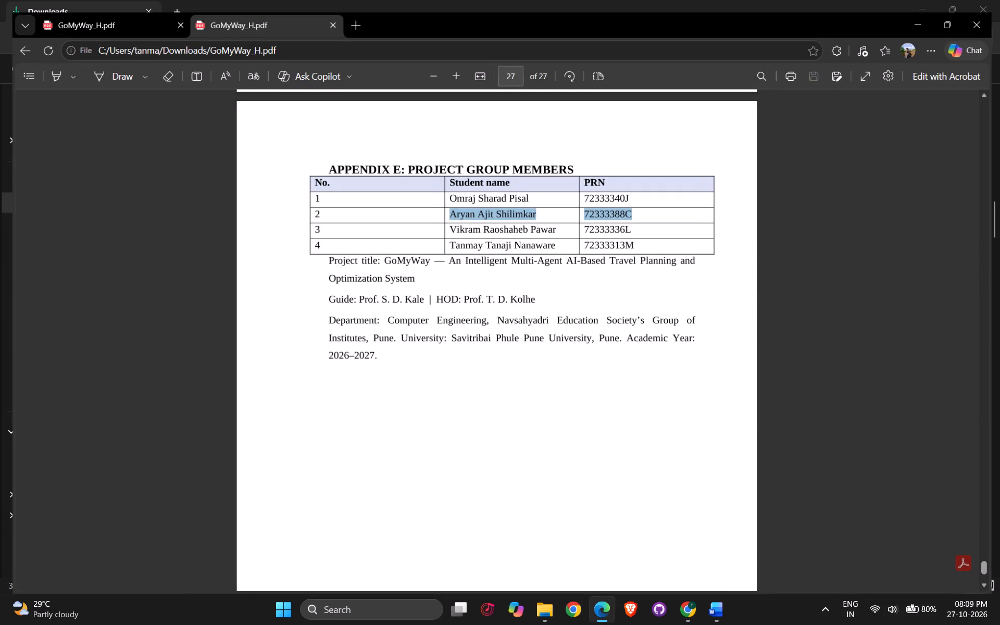
drag(448, 221, 636, 220)
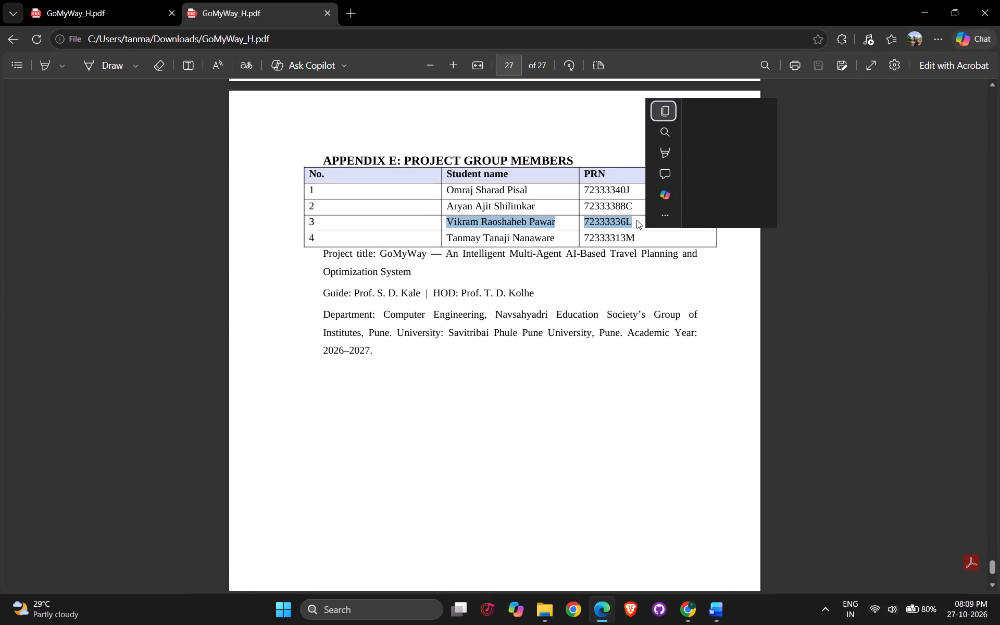
key(ctrl+c)
click(935, 3)
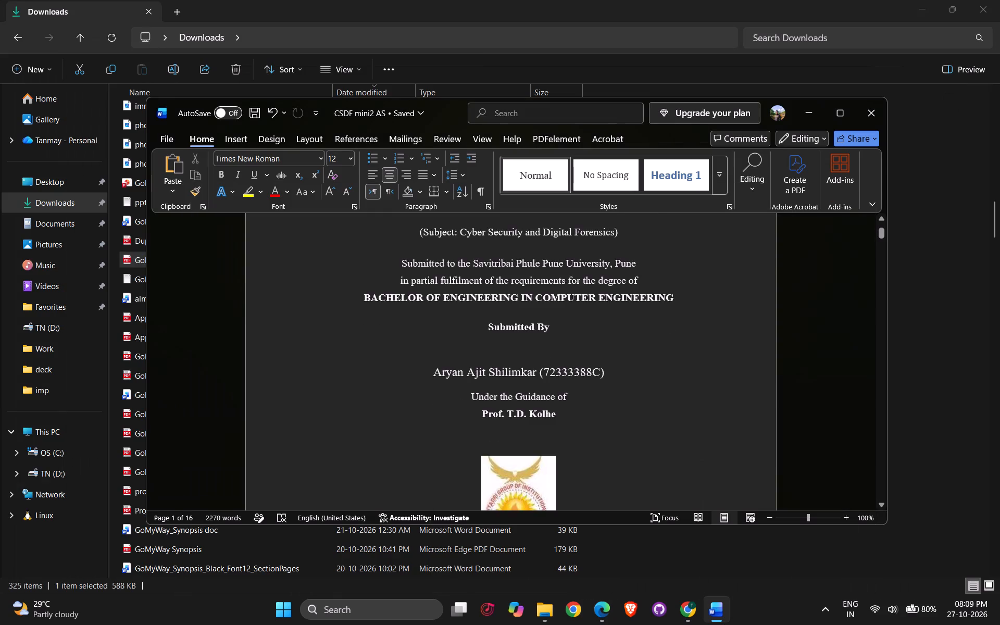
scroll(521, 414, up, 8)
scroll(561, 410, down, 4)
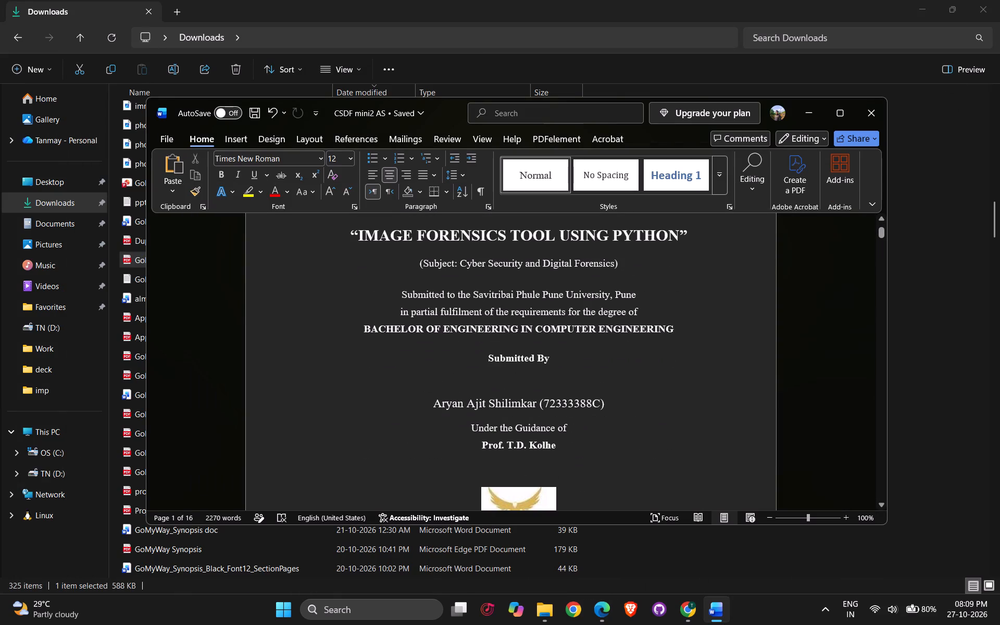
drag(535, 403, 432, 401)
key(BackSpace)
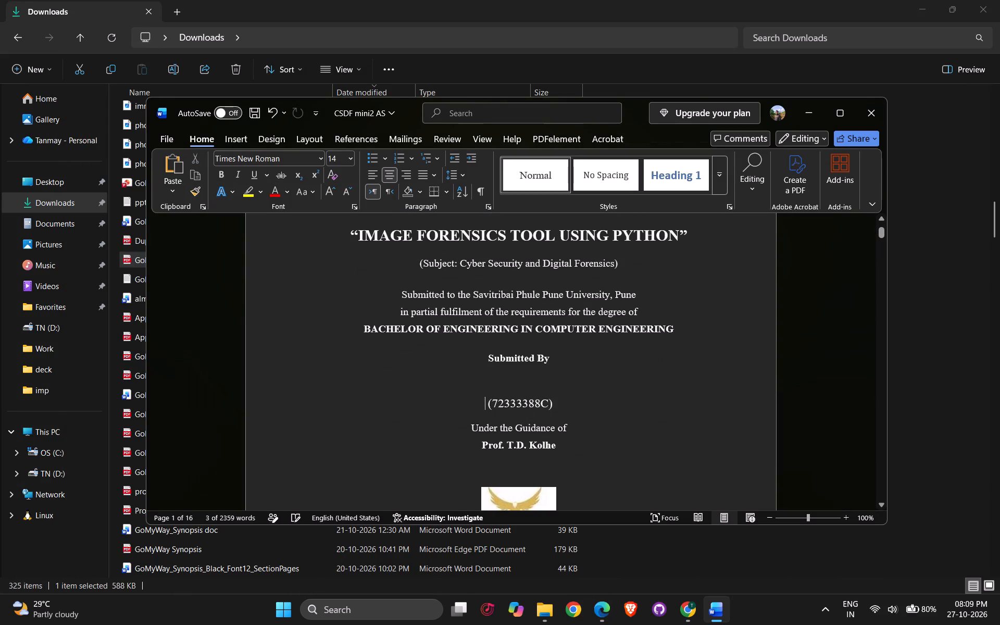
key(ctrl+v)
Move the pasted PRN on the title page into the parentheses, replacing the previous student's PRN there.
drag(579, 404, 578, 403)
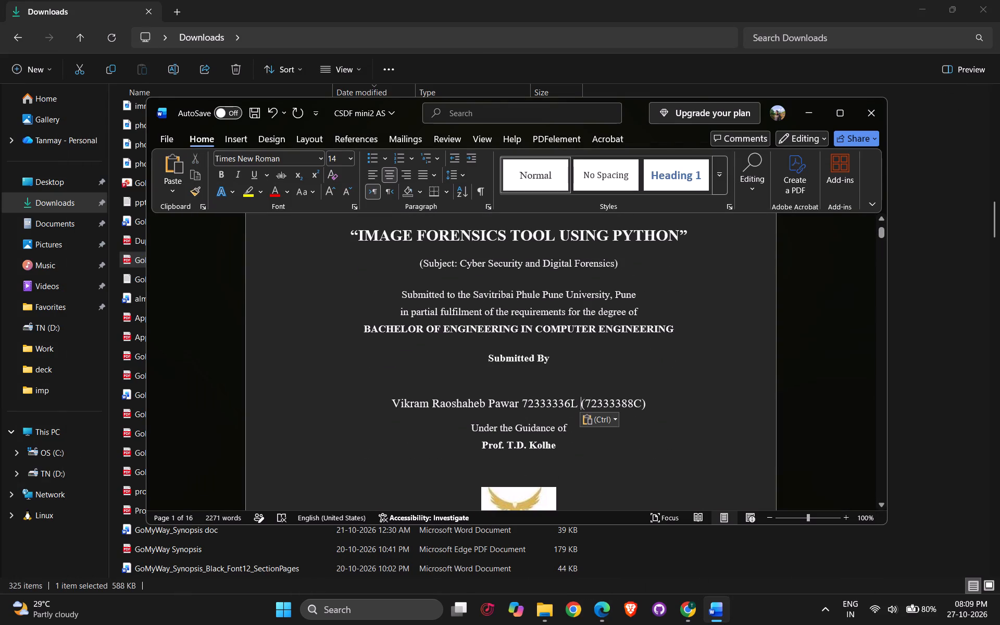
drag(578, 403, 523, 403)
key(ctrl+c)
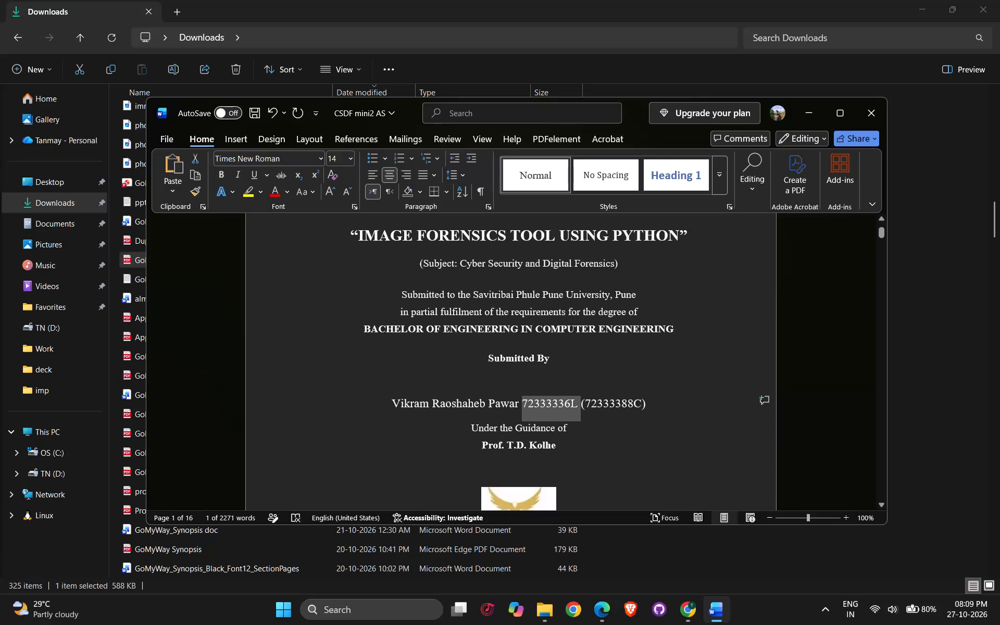
drag(640, 405, 585, 407)
key(BackSpace)
key(ctrl+v)
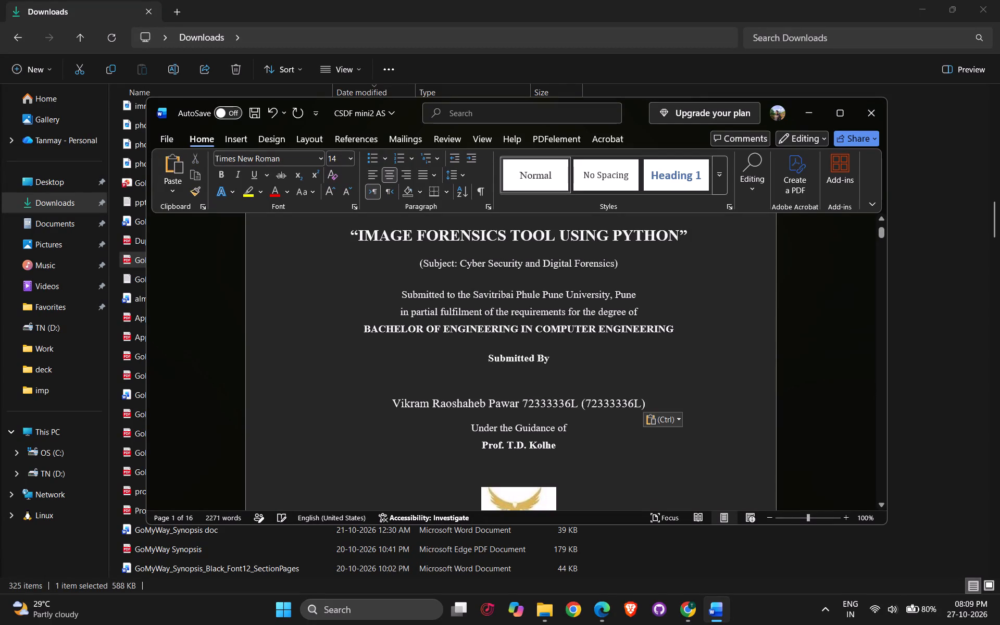
drag(581, 404, 523, 402)
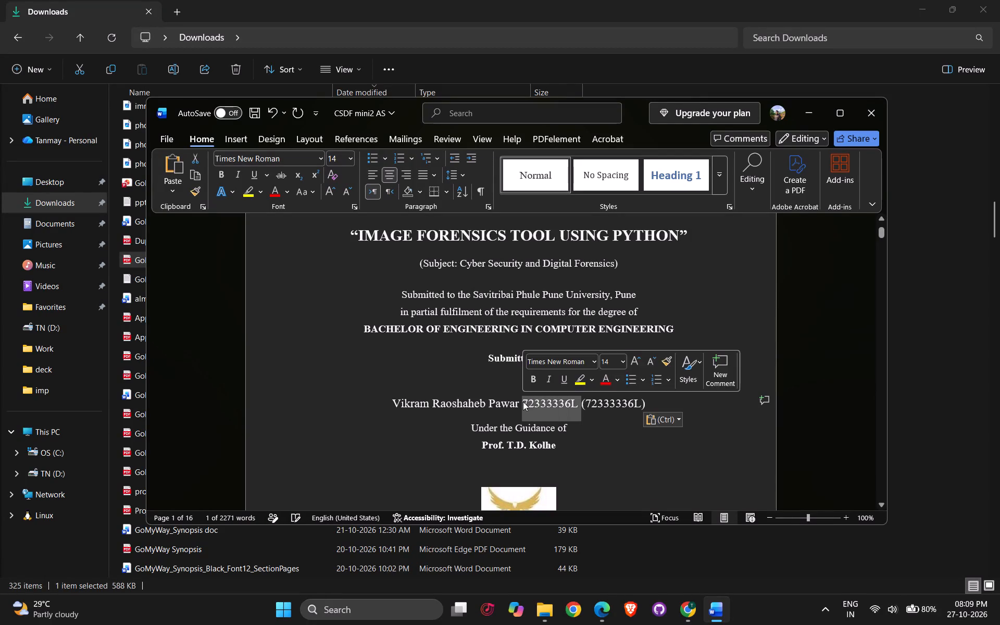
key(BackSpace)
Copy the title page's student name and PRN line over the certificate page's Submitted by line, removing the leftover first name and the extra blank line.
drag(635, 398, 590, 395)
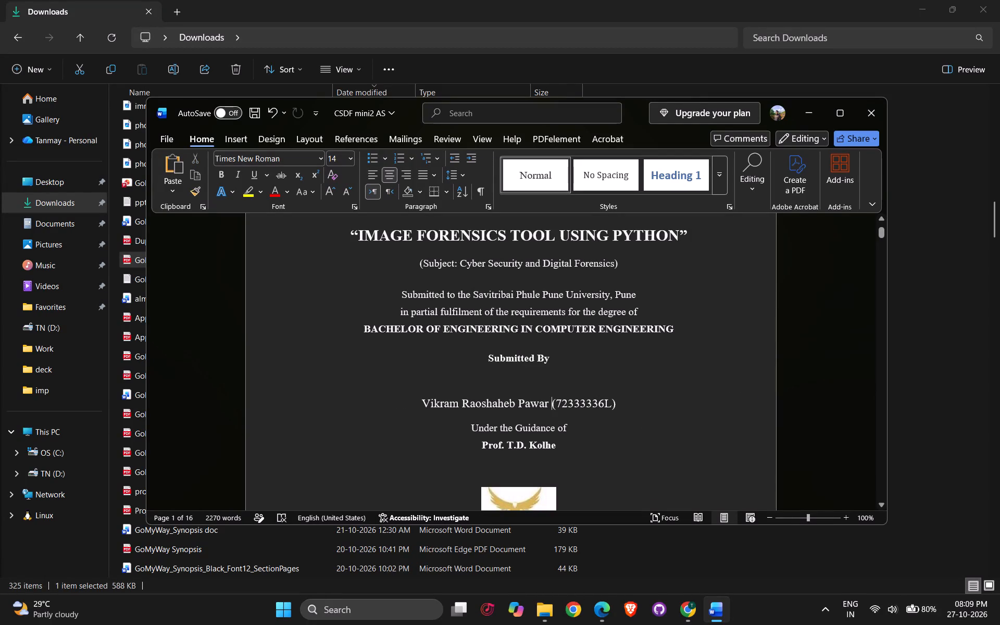
drag(590, 395, 385, 407)
key(ctrl+c)
scroll(628, 452, down, 11)
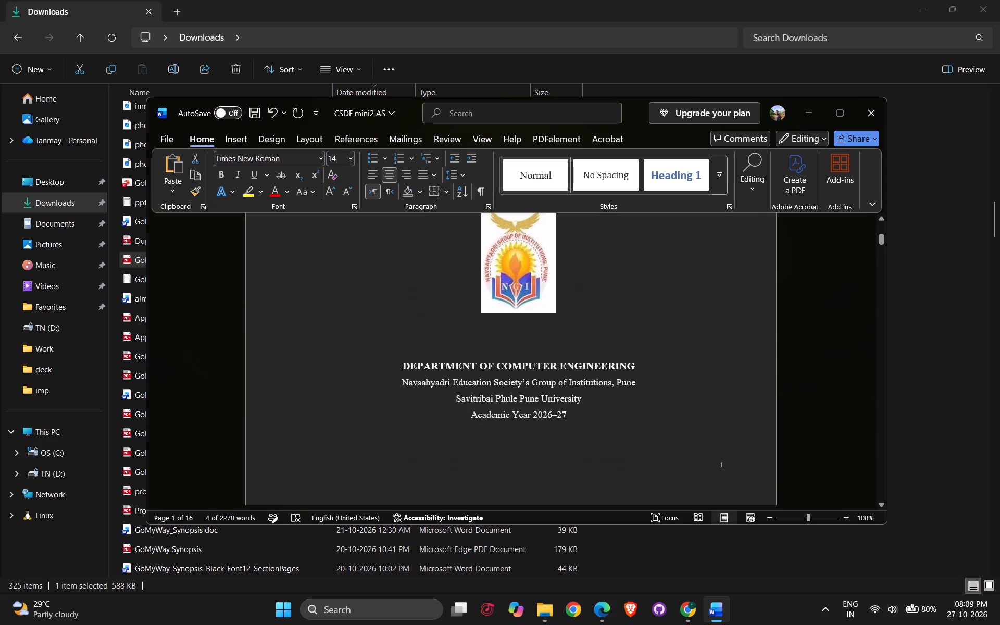
scroll(614, 446, down, 11)
drag(619, 396, 456, 402)
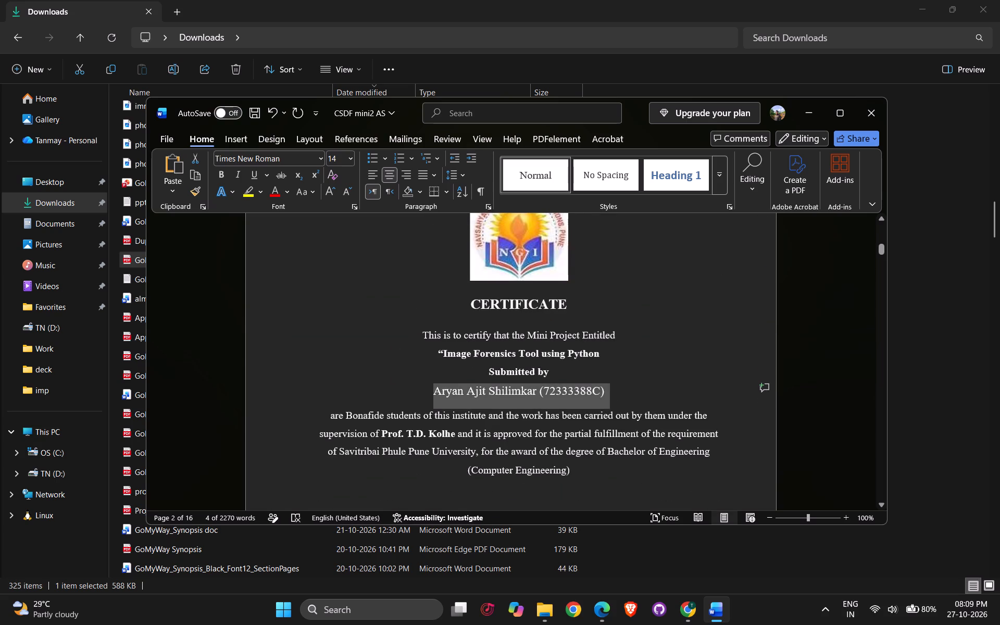
drag(456, 402, 468, 401)
key(BackSpace)
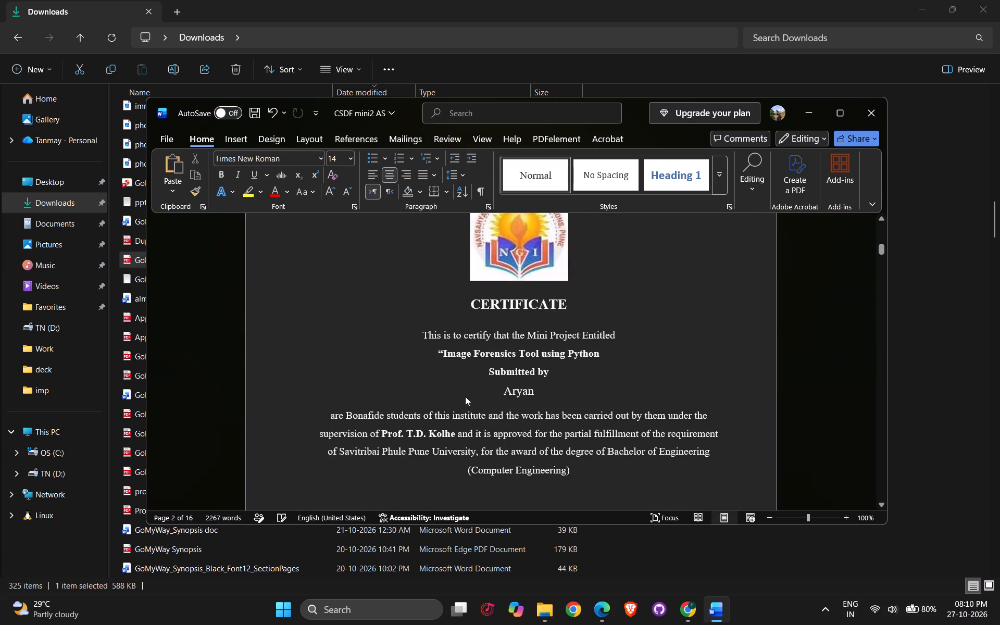
key(ctrl+v)
drag(432, 393, 377, 394)
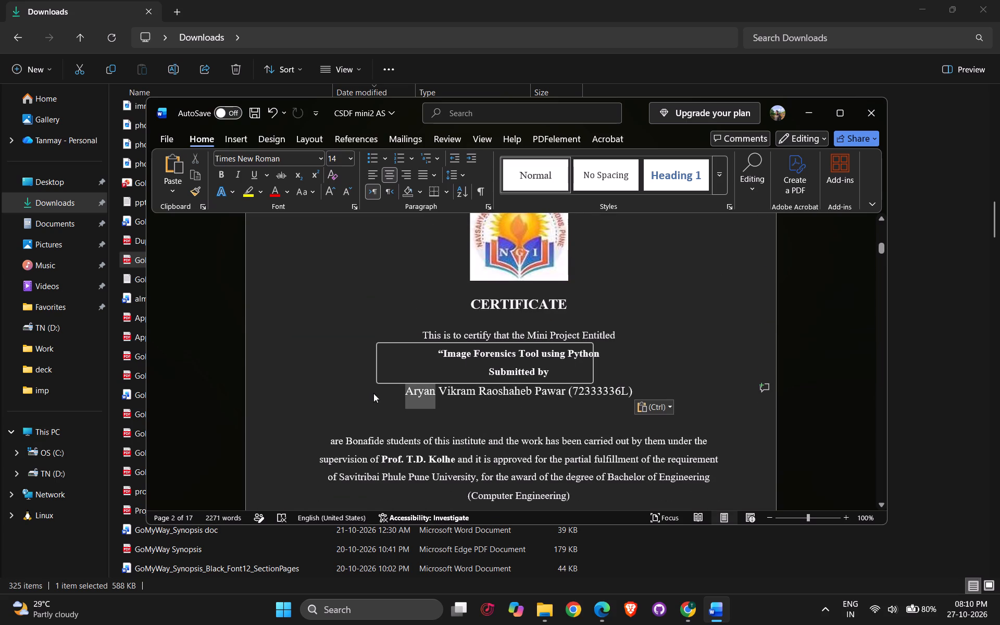
key(BackSpace)
key(Down)
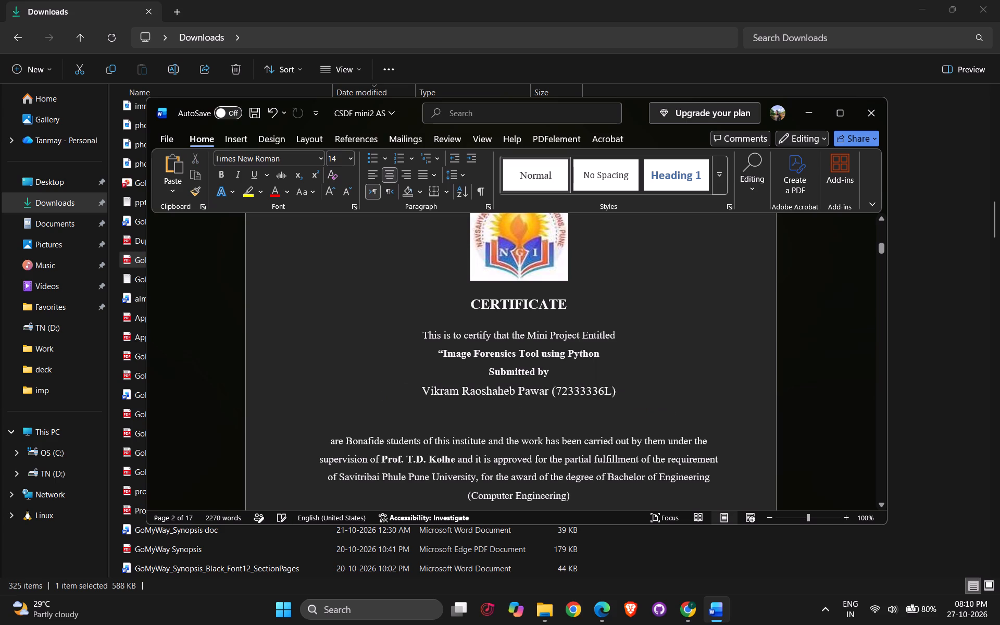
key(BackSpace)
key(BackSpace)
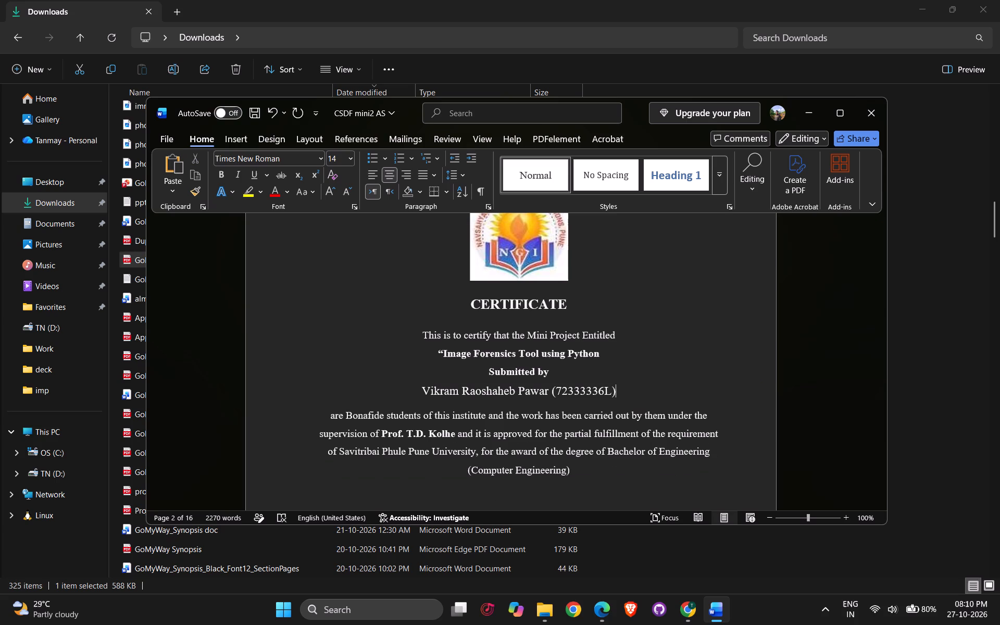
Check the certificate and title pages and save the report with the third group member's details.
scroll(417, 396, down, 20)
scroll(427, 400, up, 9)
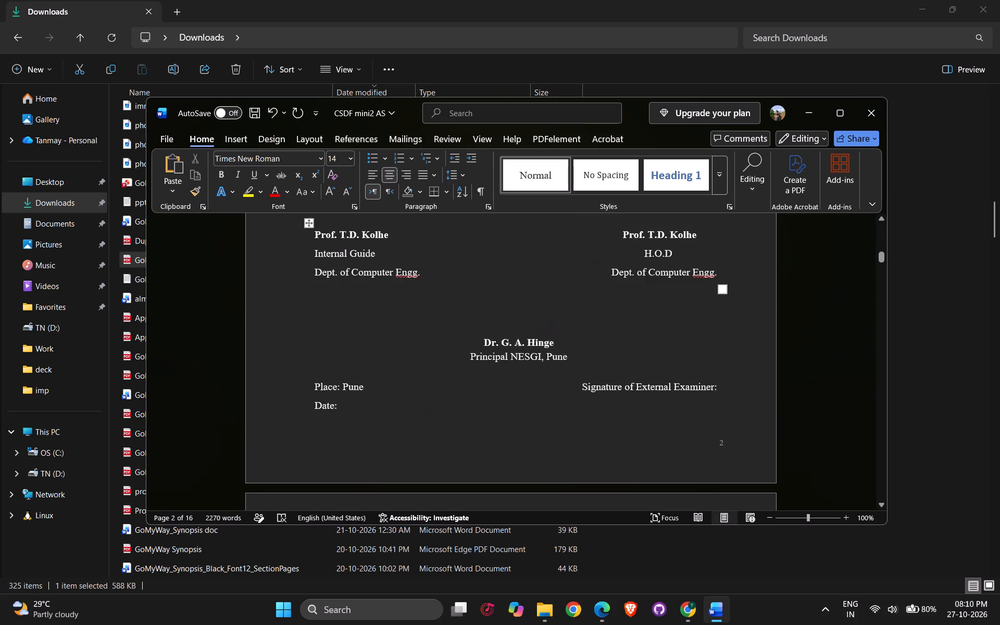
scroll(427, 400, up, 13)
scroll(648, 413, up, 10)
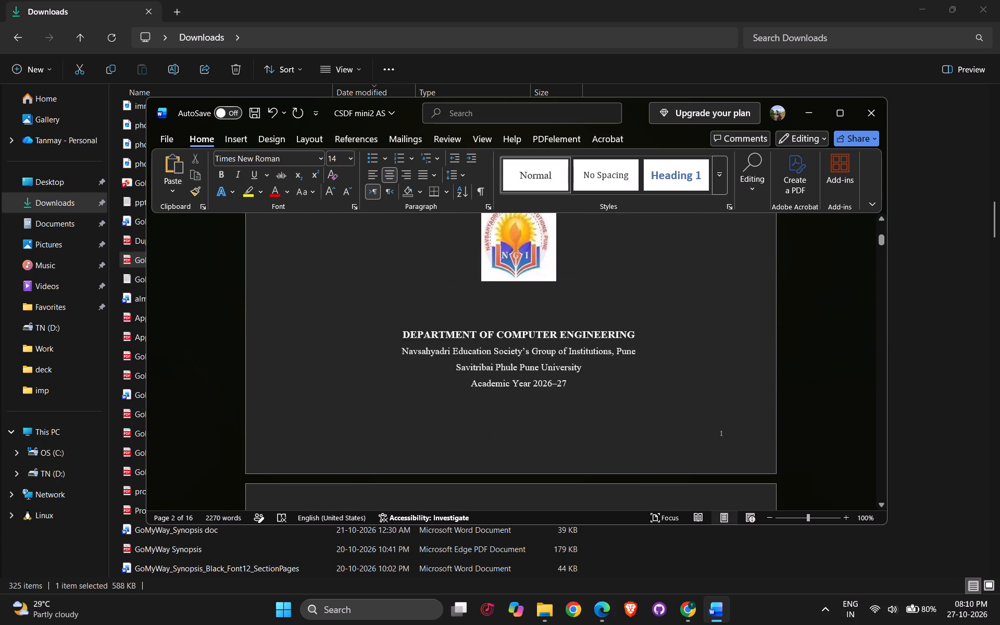
scroll(652, 410, up, 8)
click(637, 422)
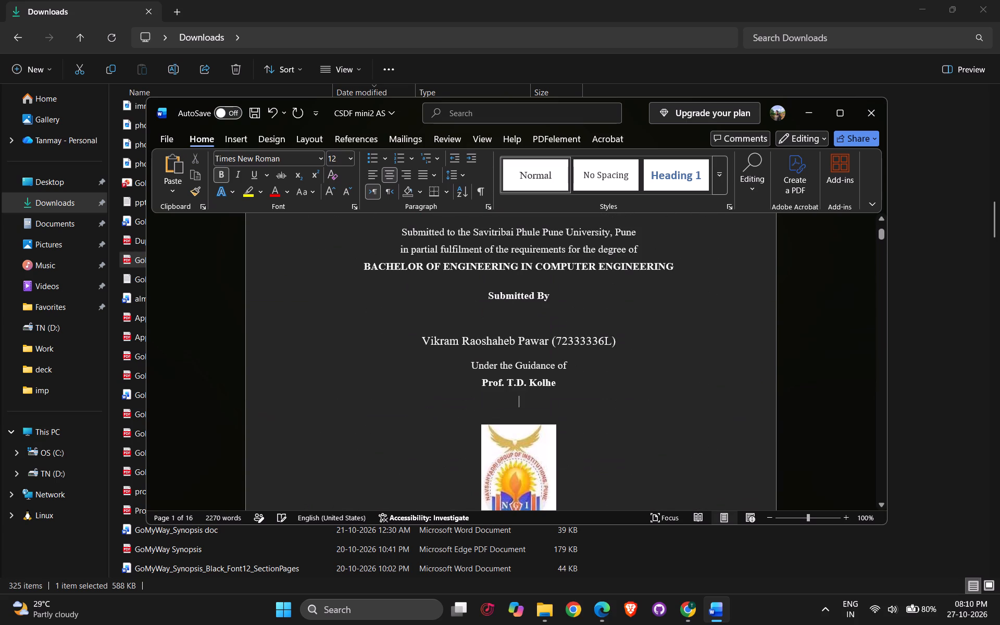
key(ctrl+s)
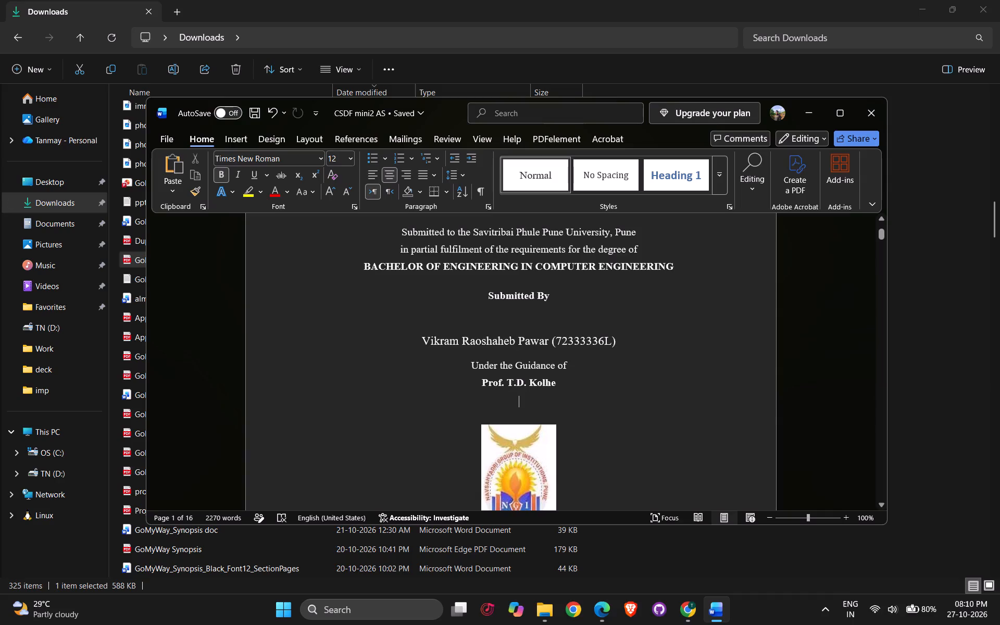
Save a copy of the report in the Downloads folder under the name CSDF mini2 Vp.
click(156, 132)
click(194, 320)
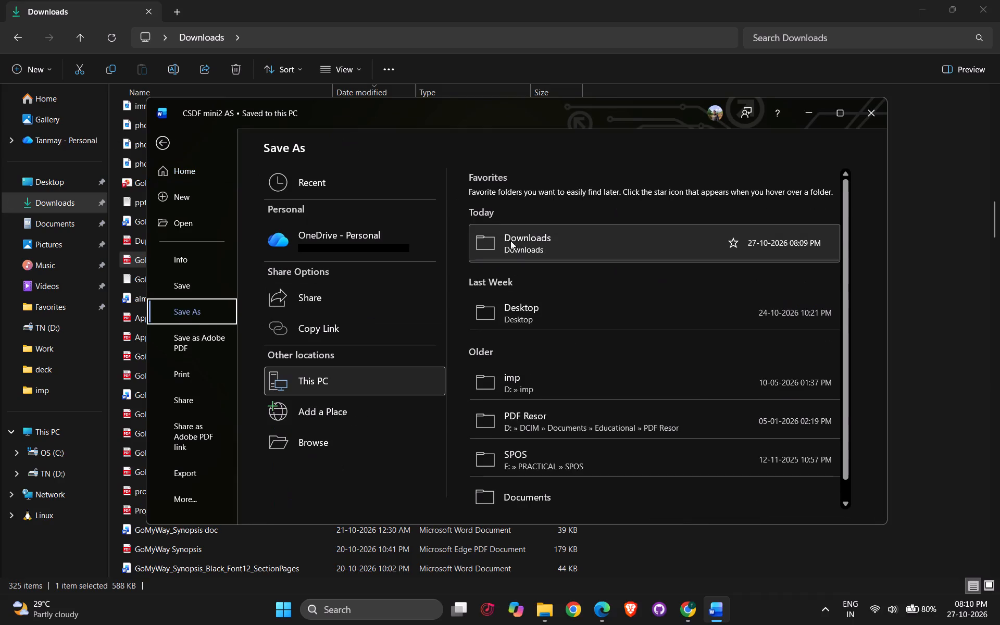
click(513, 235)
click(312, 308)
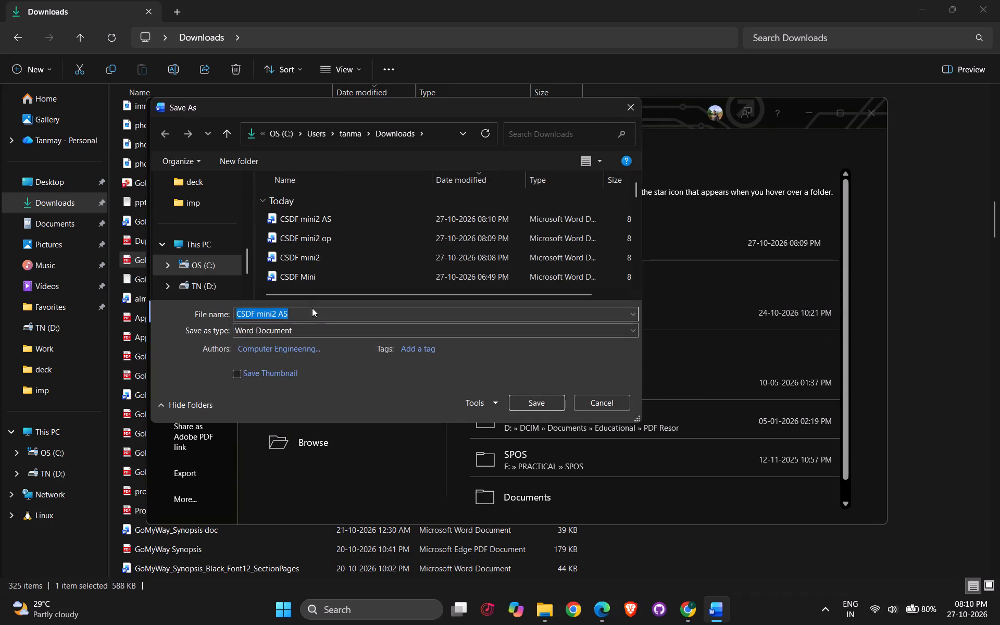
double_click(312, 307)
click(303, 309)
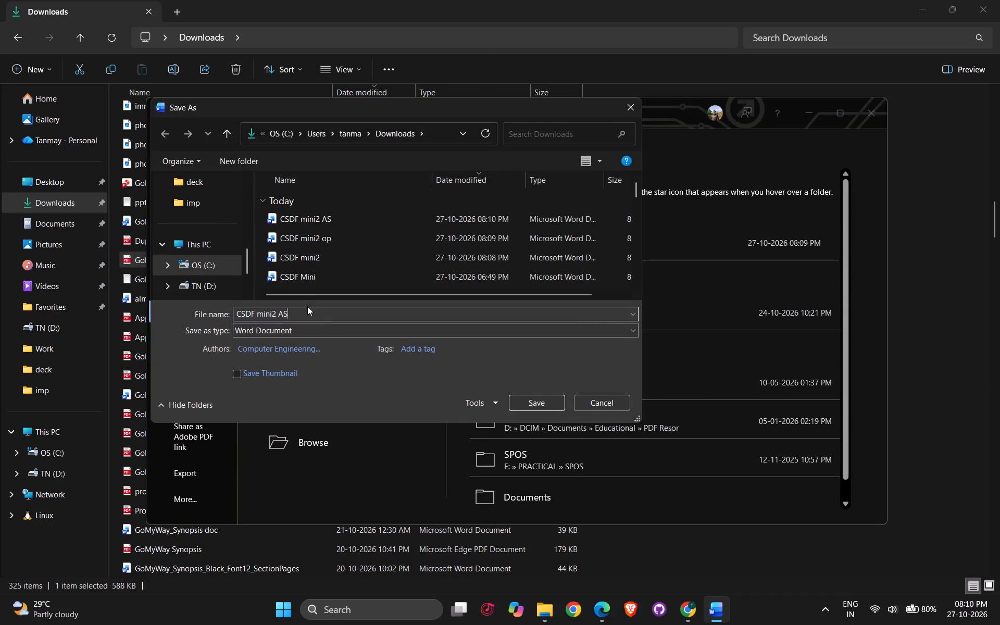
key(BackSpace)
key(BackSpace)
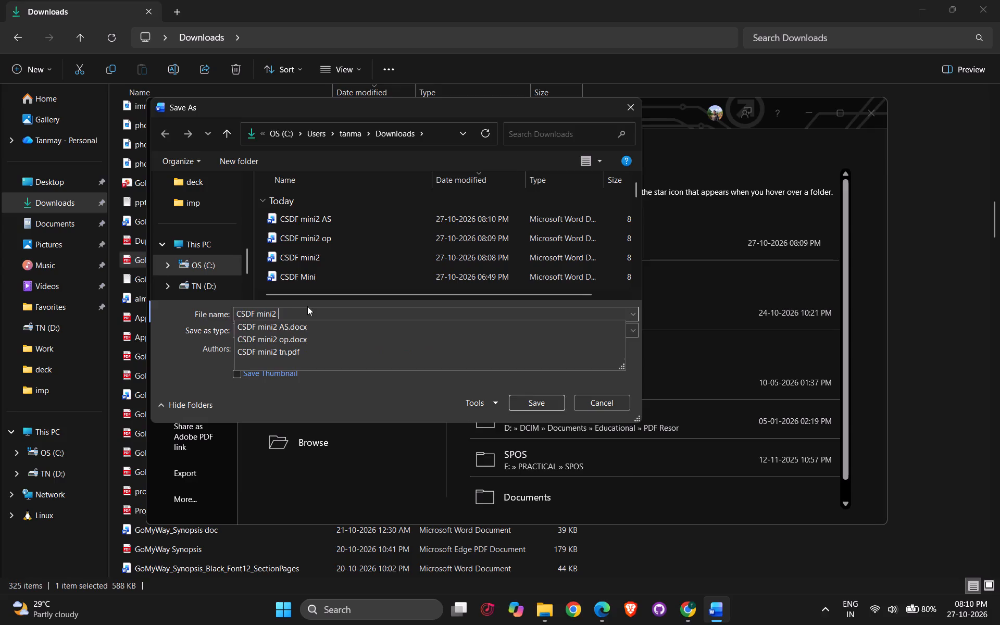
key(shift+v)
key(p)
key(Return)
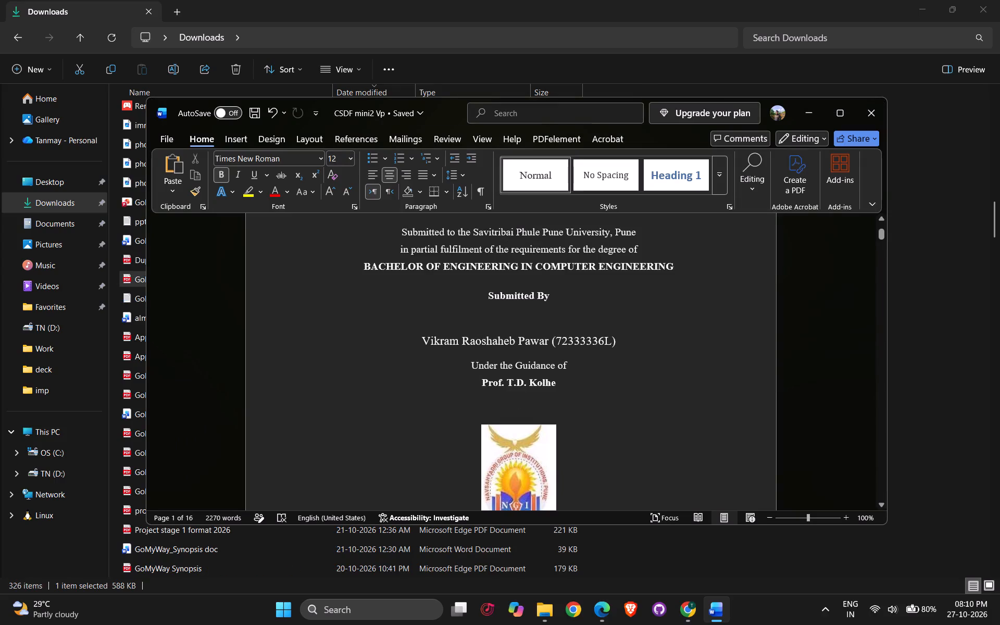
Switch to File Explorer, refresh the Downloads folder, open the CSDF mini2 op copy to inspect it, and close it.
click(811, 109)
scroll(216, 195, up, 4)
click(112, 42)
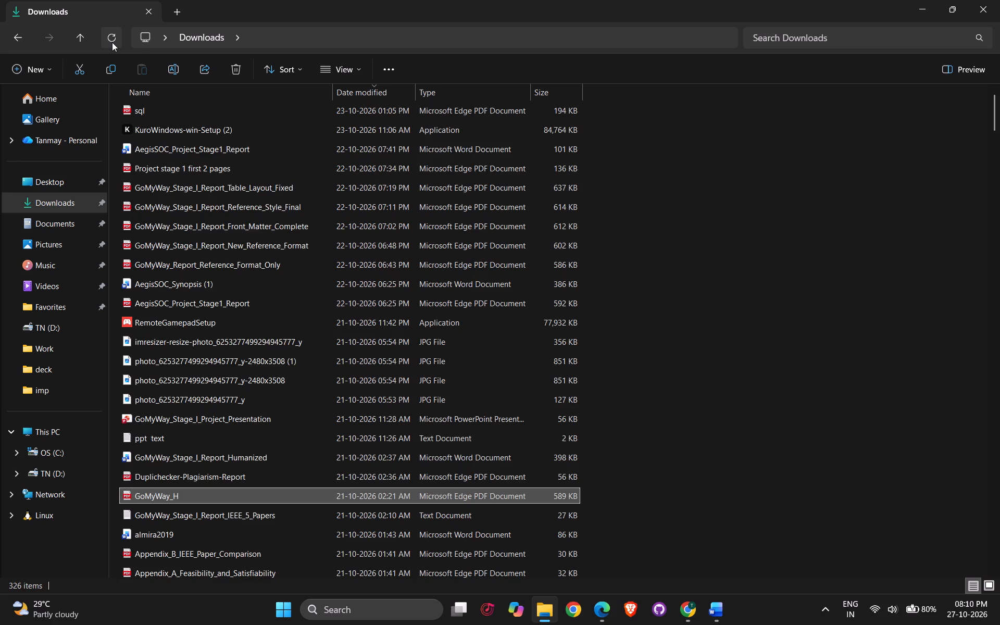
scroll(249, 217, up, 20)
scroll(249, 217, up, 17)
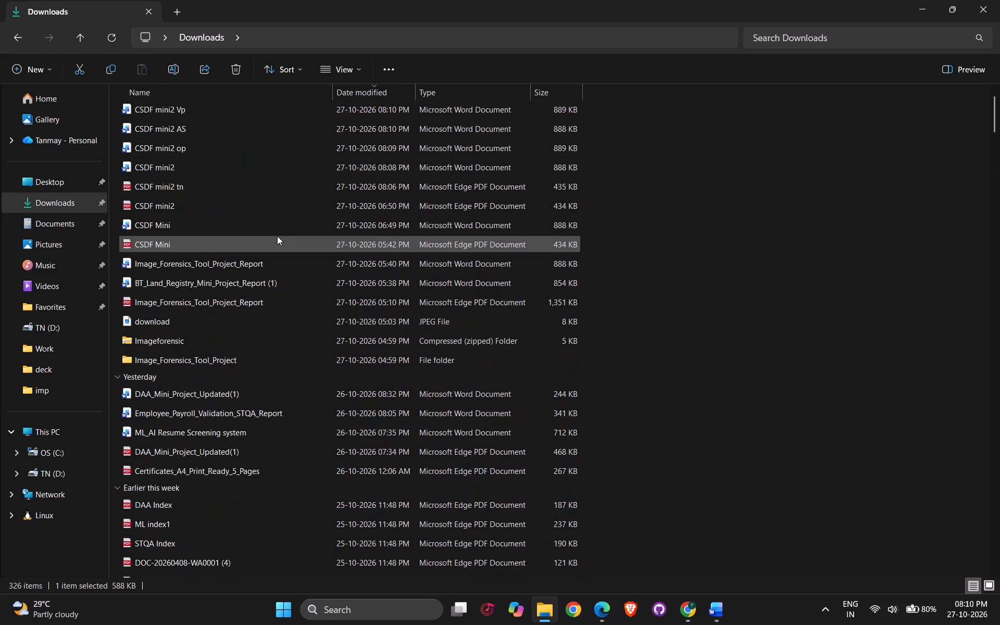
click(232, 170)
right_click(232, 170)
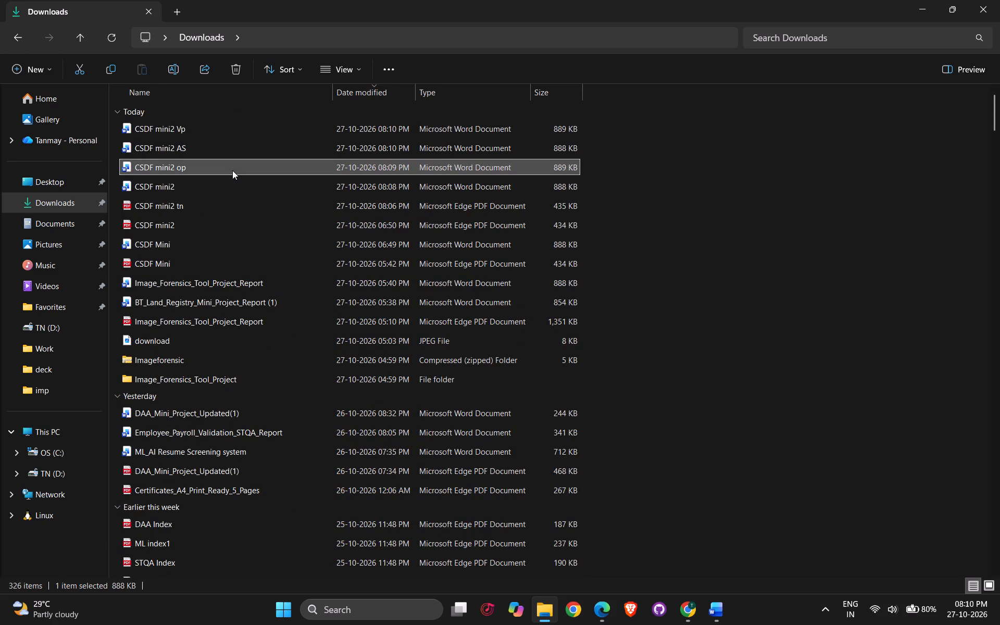
double_click(301, 155)
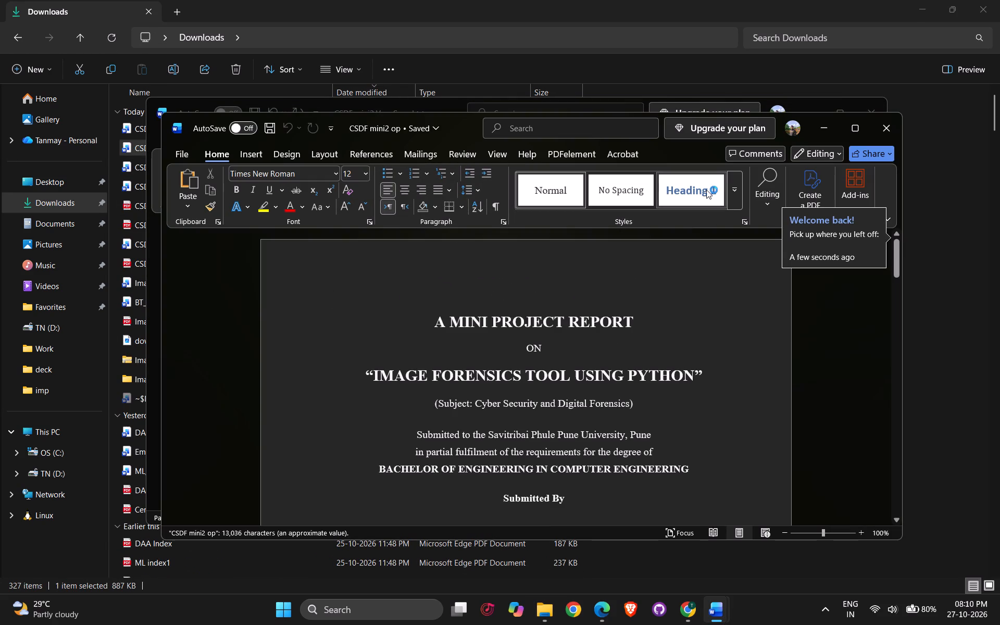
click(874, 129)
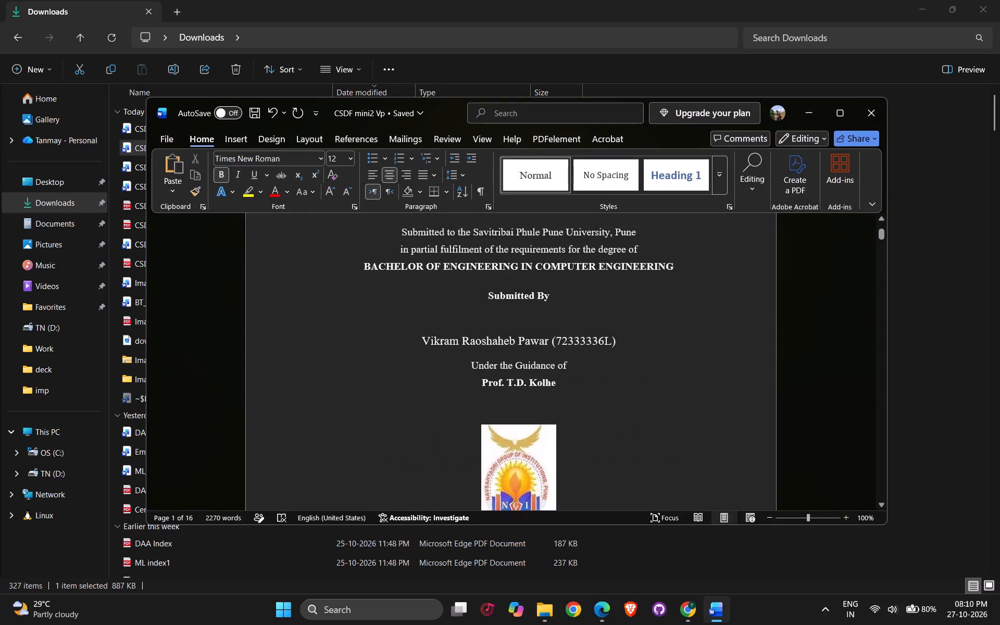
Save the CSDF mini2 Vp report as a PDF in the Downloads folder, and close the resulting PDF and the document.
scroll(452, 315, up, 12)
scroll(343, 293, down, 3)
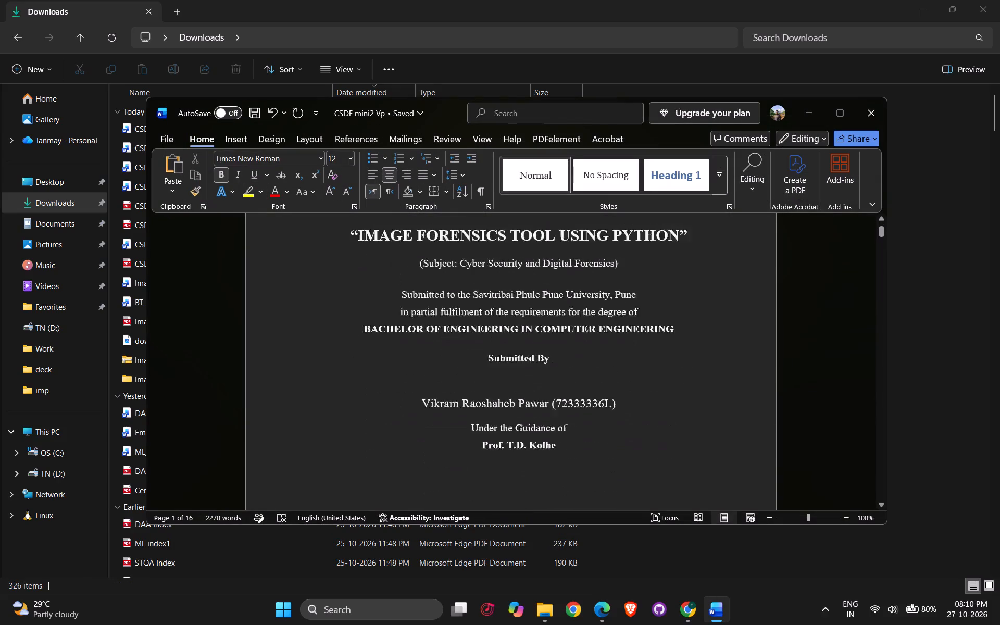
scroll(353, 307, down, 2)
click(176, 134)
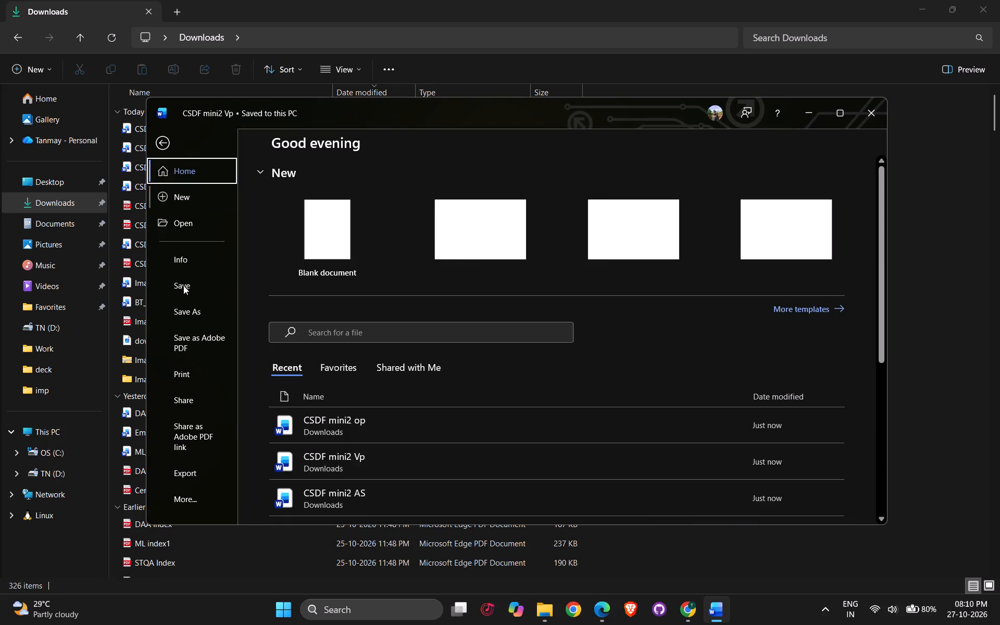
click(195, 311)
click(521, 240)
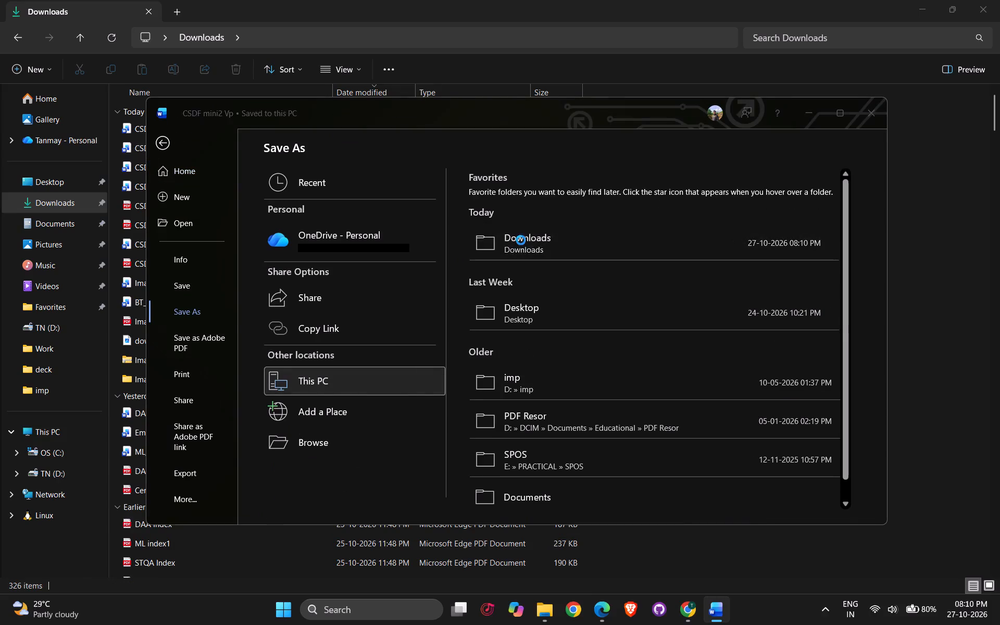
click(304, 330)
click(253, 408)
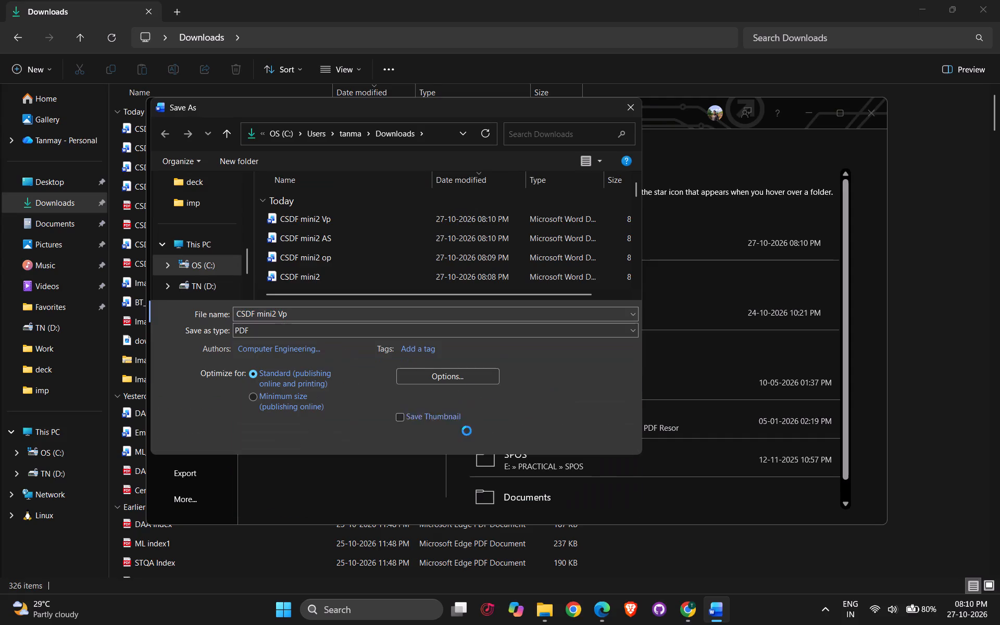
click(548, 436)
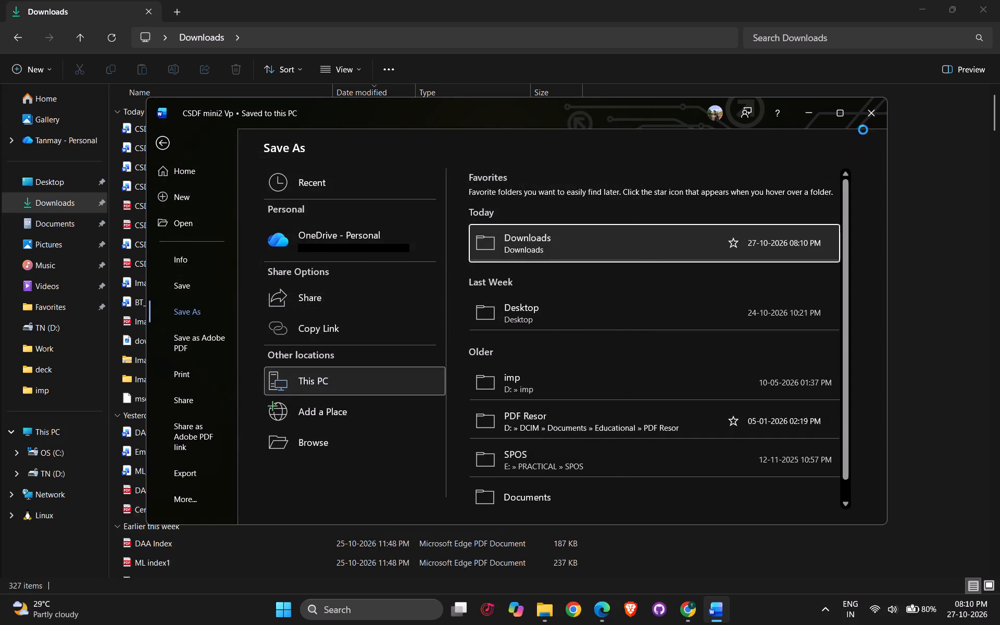
click(984, 15)
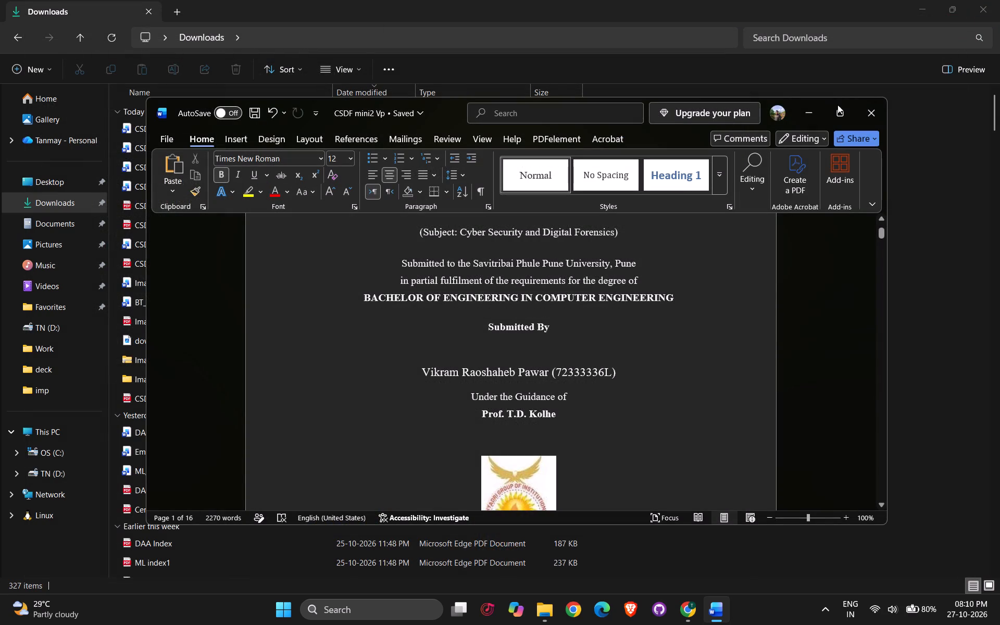
click(877, 105)
Refresh the Downloads folder and open the CSDF mini2 AS Word document, cancelling the wait for a printer connection.
click(116, 33)
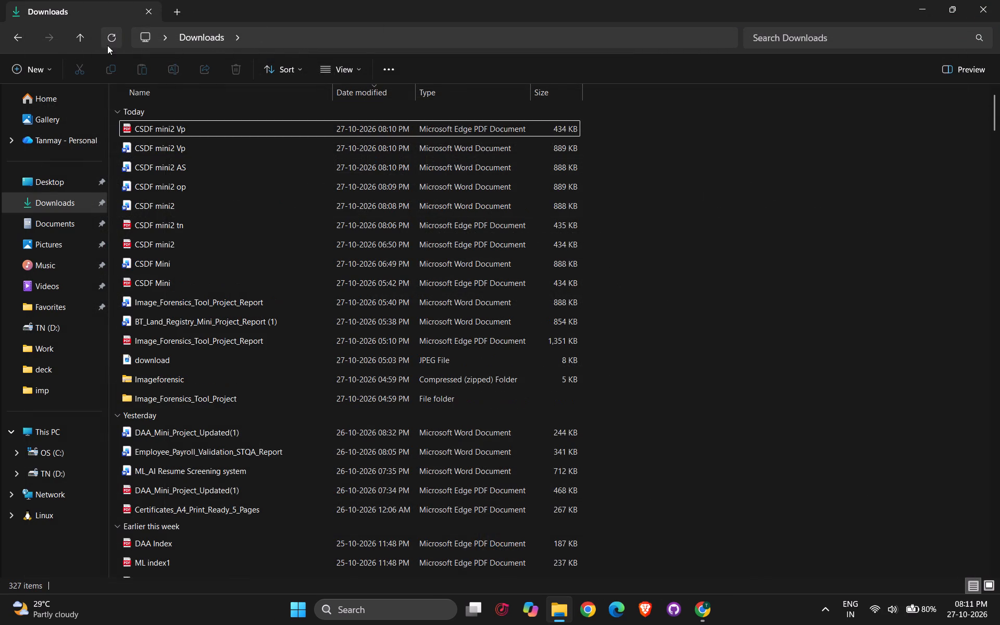
click(165, 148)
click(168, 169)
right_click(168, 169)
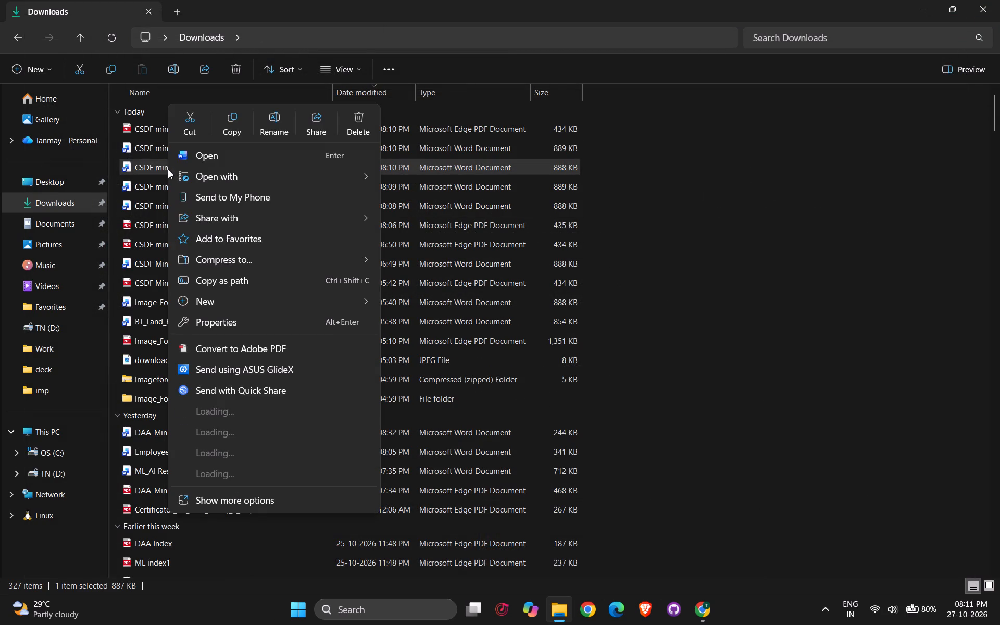
click(201, 160)
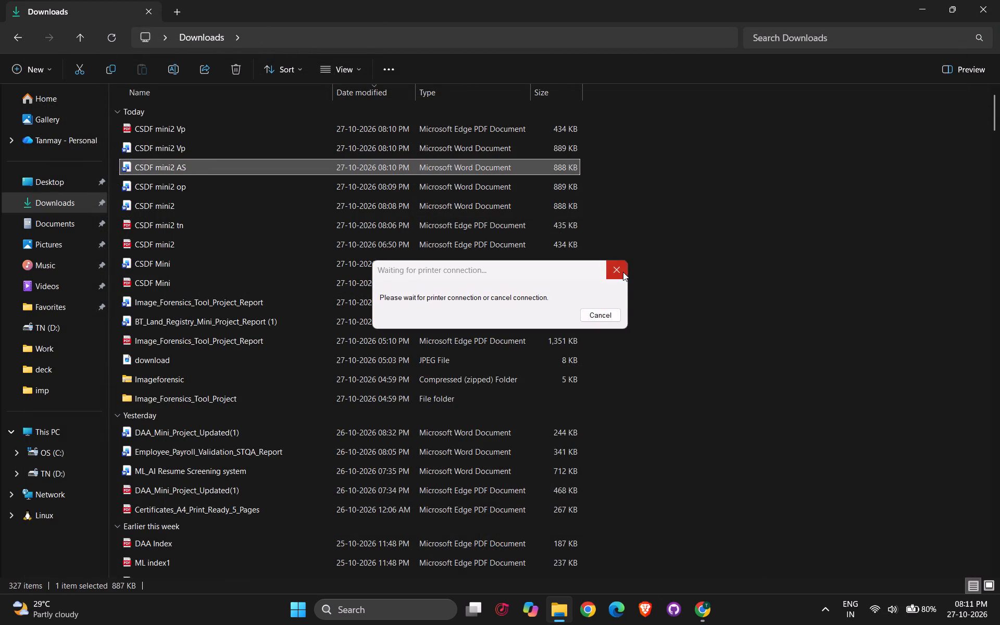
click(623, 272)
double_click(346, 169)
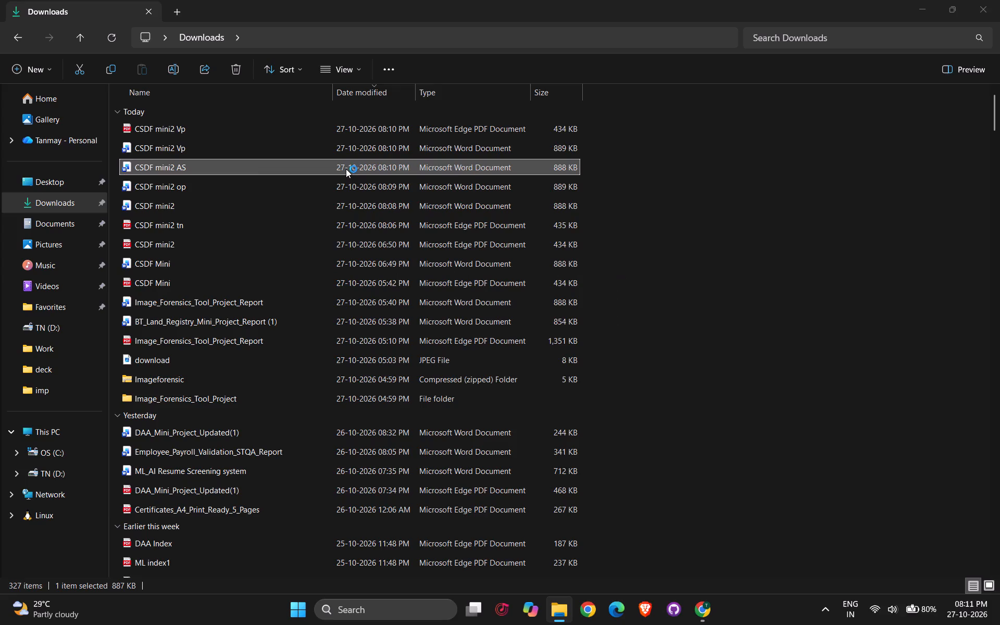
Save the CSDF mini2 AS report as a PDF in the Downloads folder, keeping its file name.
click(157, 138)
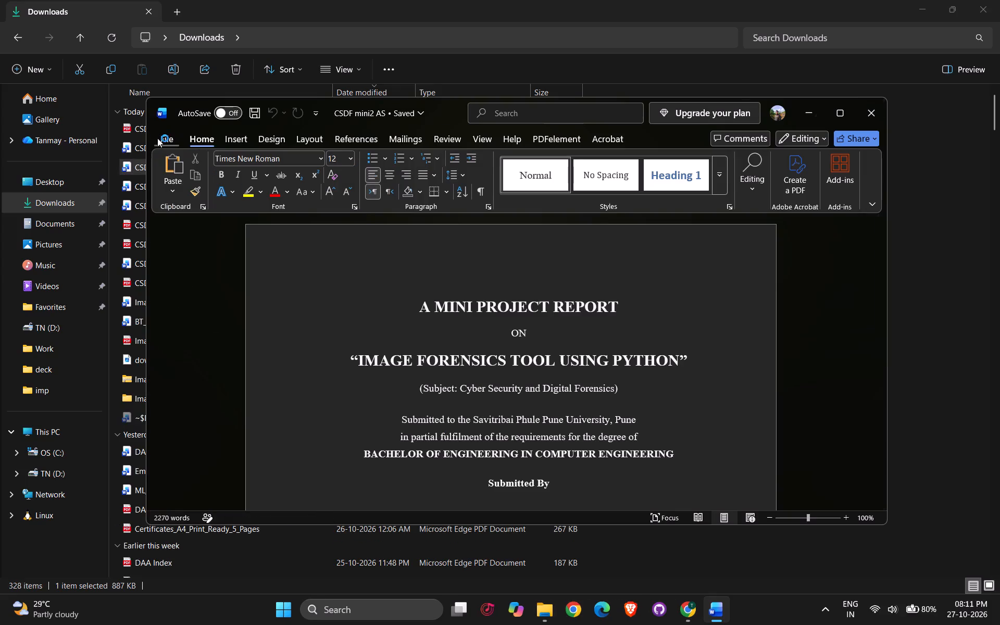
click(224, 318)
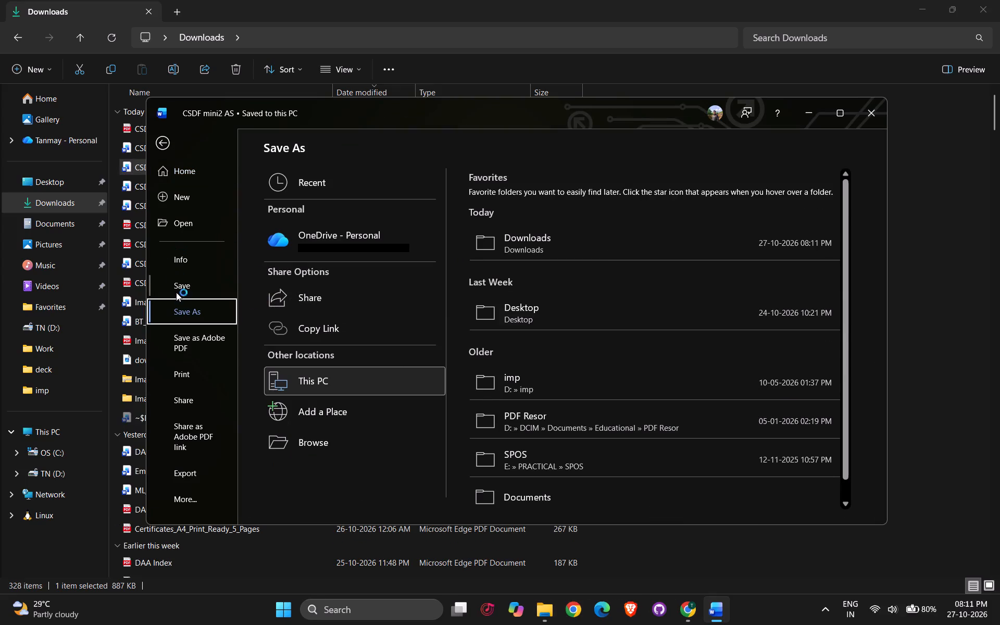
click(497, 235)
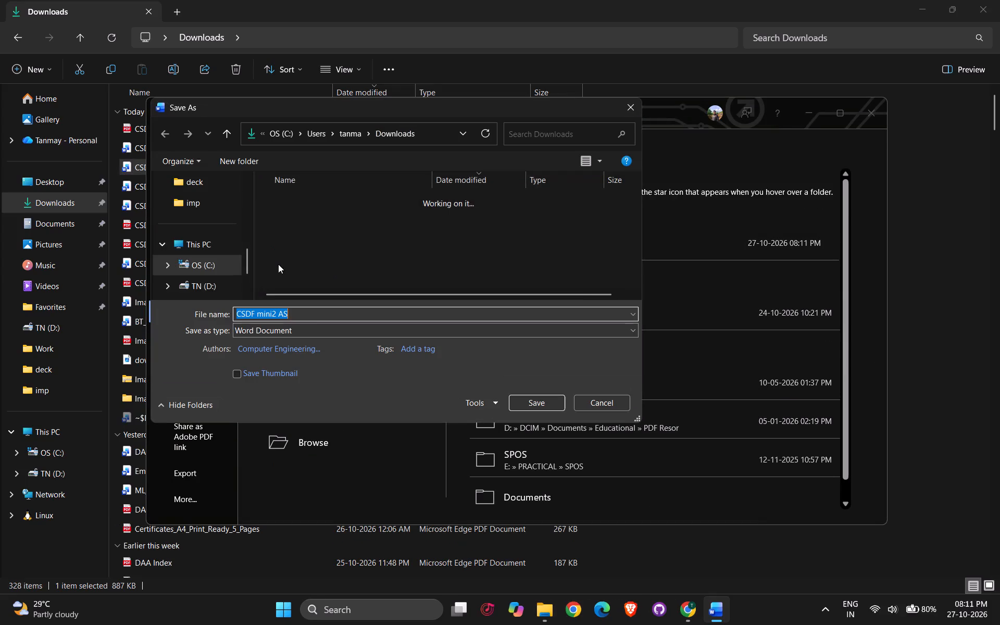
click(302, 327)
click(262, 401)
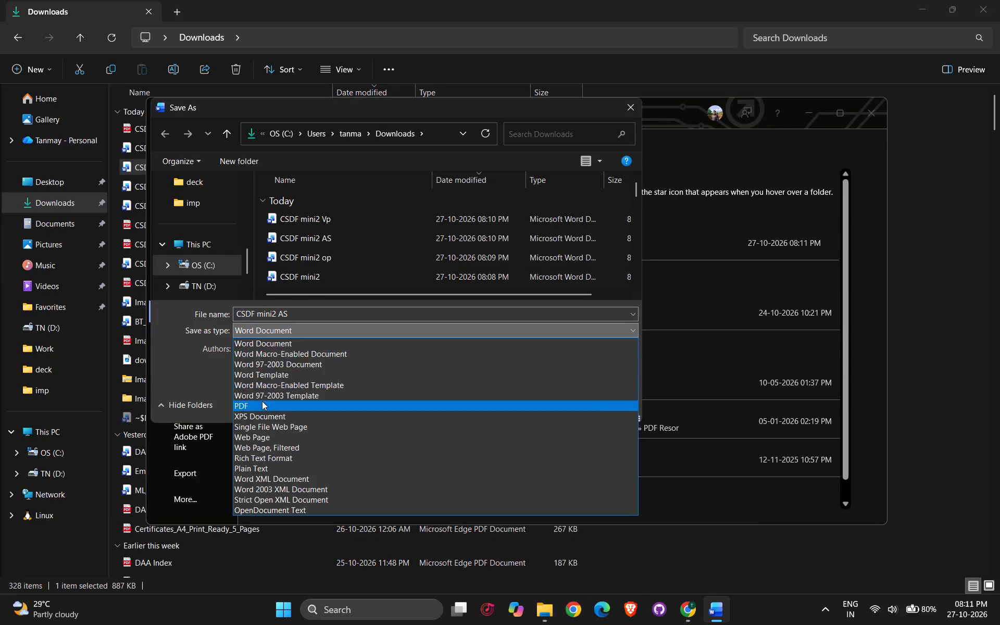
click(545, 438)
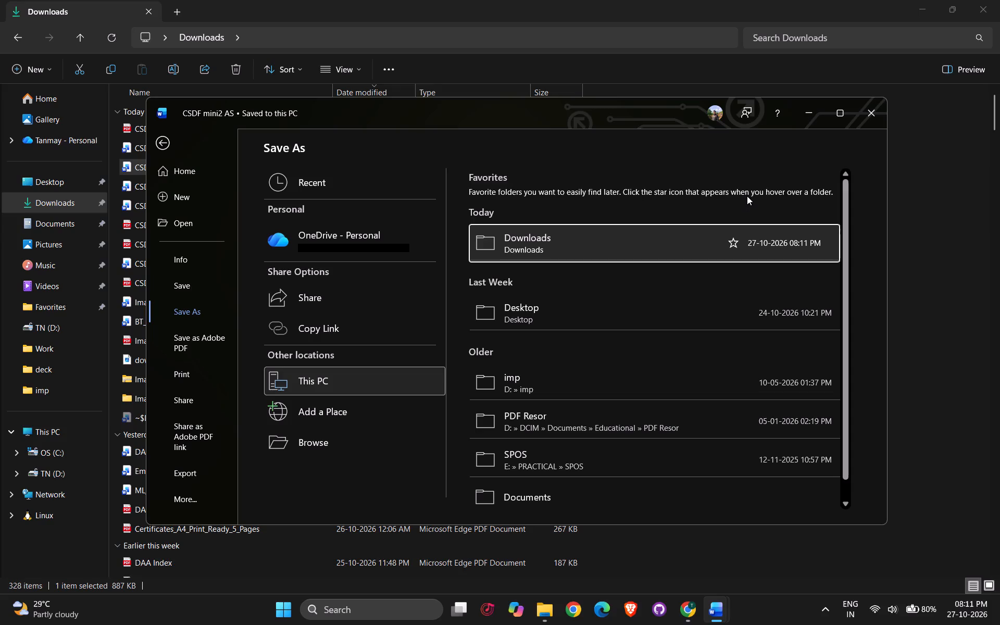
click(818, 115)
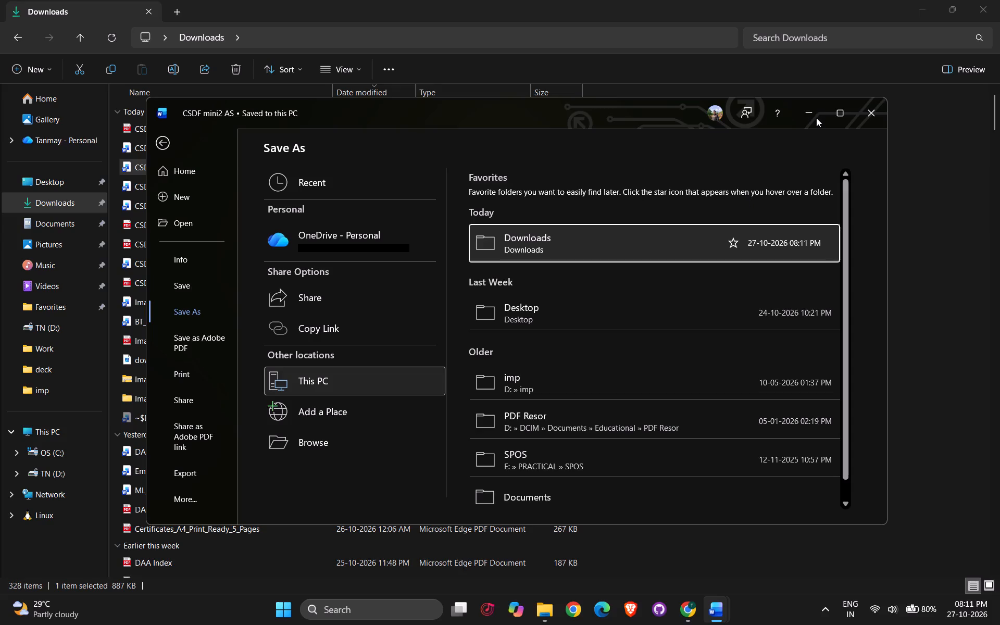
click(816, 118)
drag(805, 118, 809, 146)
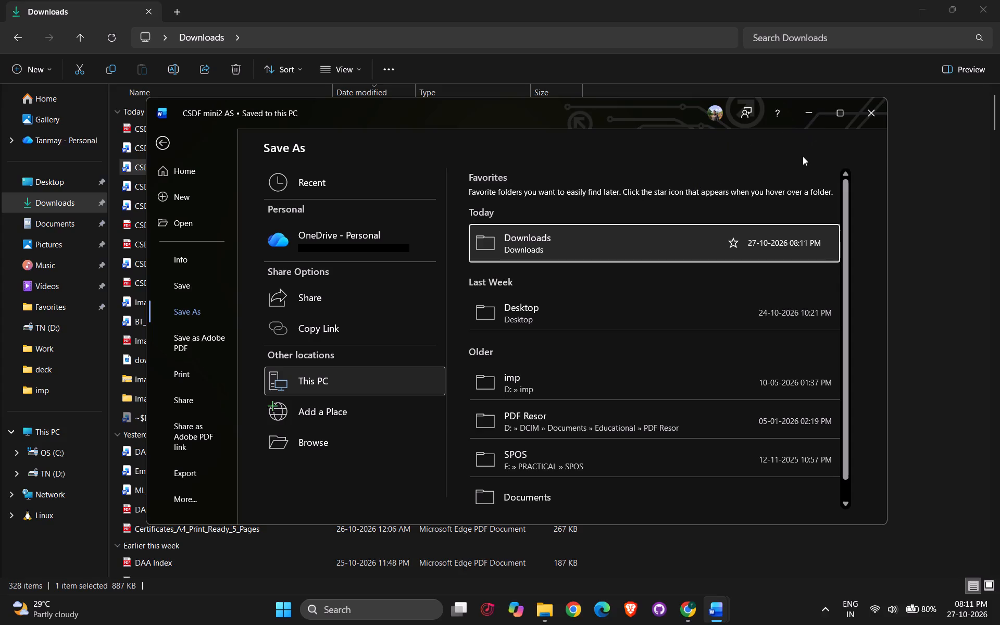
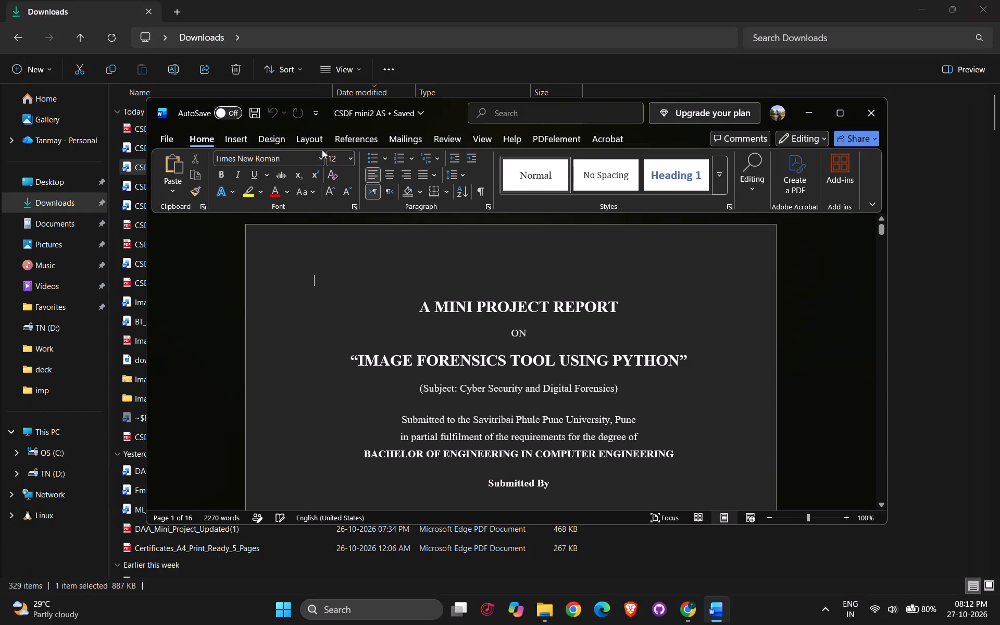
Refresh the Downloads folder, inspect the cover page of the CSDF mini2 op document, and close it along with the CSDF mini2 AS document.
click(804, 117)
click(113, 39)
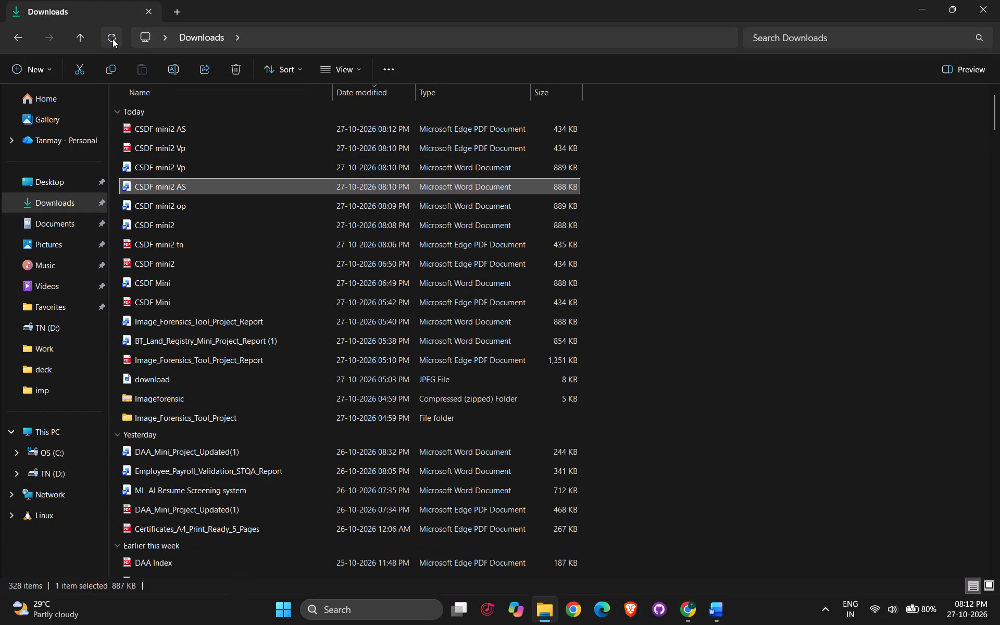
scroll(192, 201, up, 4)
click(196, 207)
right_click(196, 207)
double_click(160, 205)
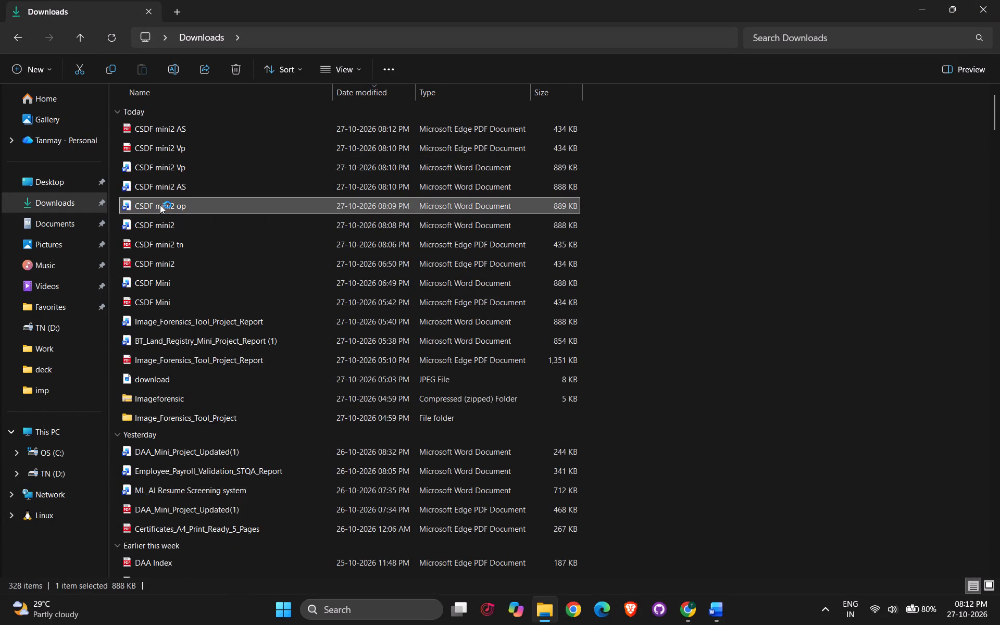
scroll(390, 339, down, 1)
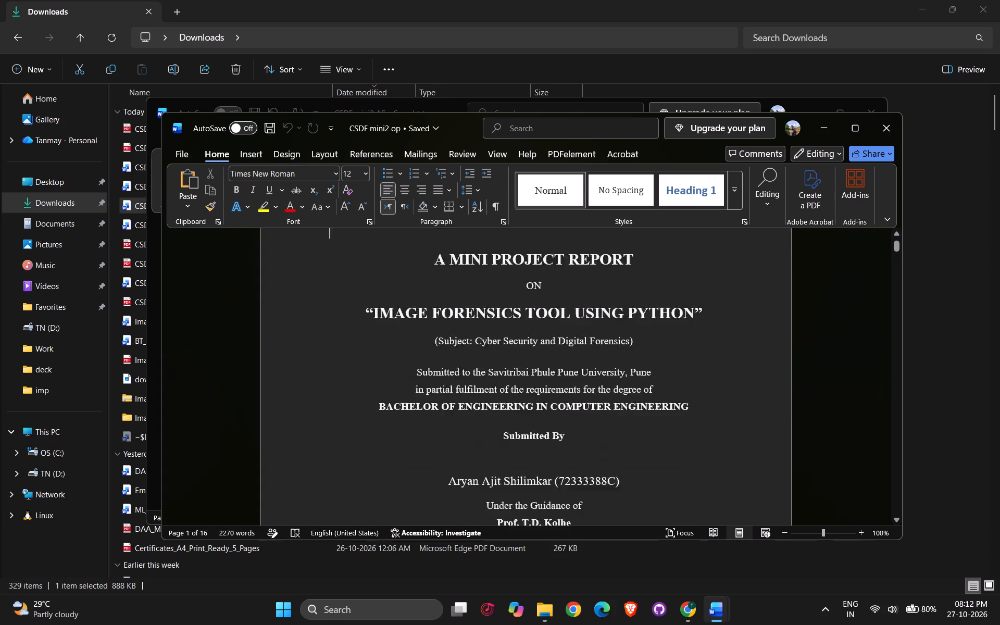
scroll(390, 339, down, 2)
scroll(558, 283, up, 2)
click(888, 123)
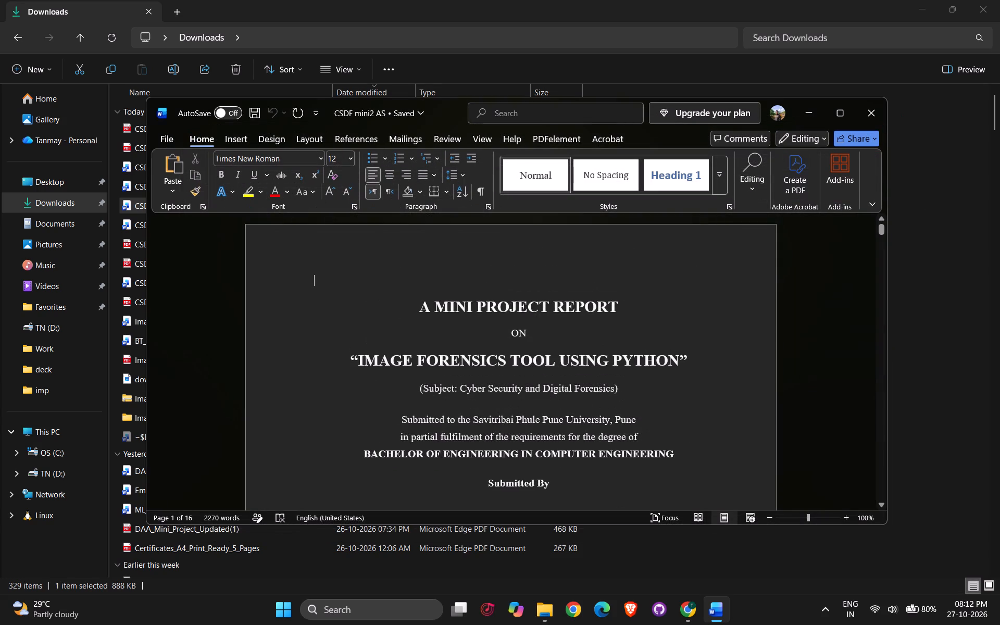
scroll(461, 357, down, 3)
scroll(404, 328, up, 4)
click(881, 108)
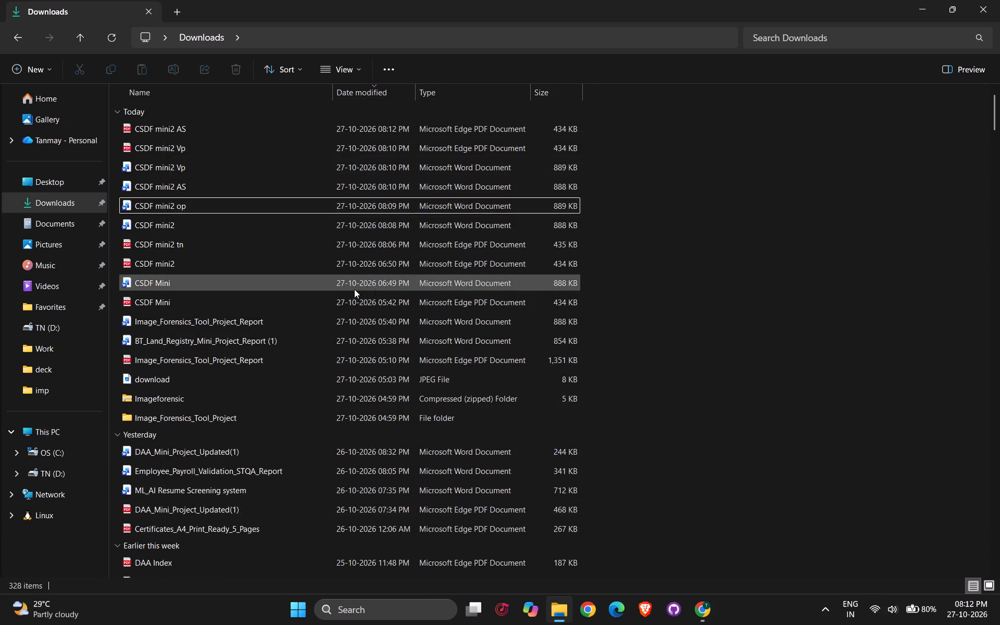
Reopen the CSDF mini2 op document, check the student named on its cover and certificate pages, and close it.
double_click(298, 205)
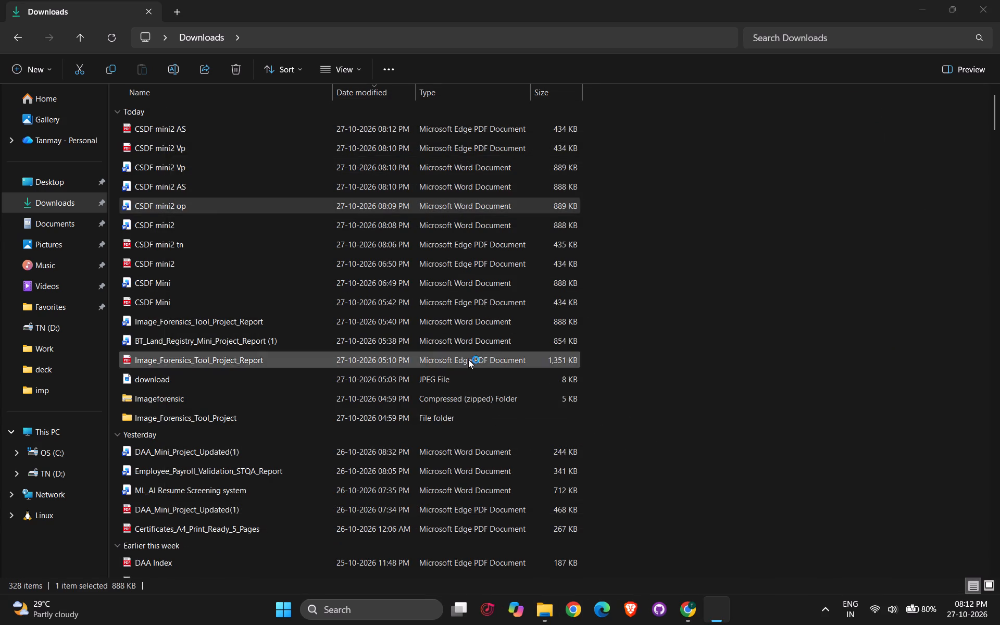
scroll(535, 344, down, 4)
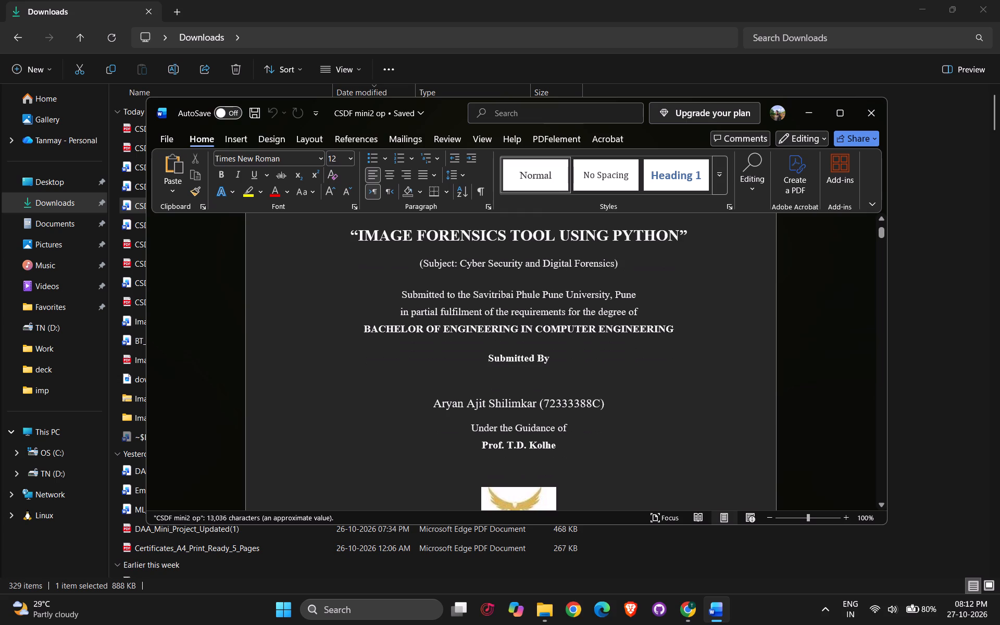
scroll(670, 364, down, 20)
scroll(670, 364, down, 2)
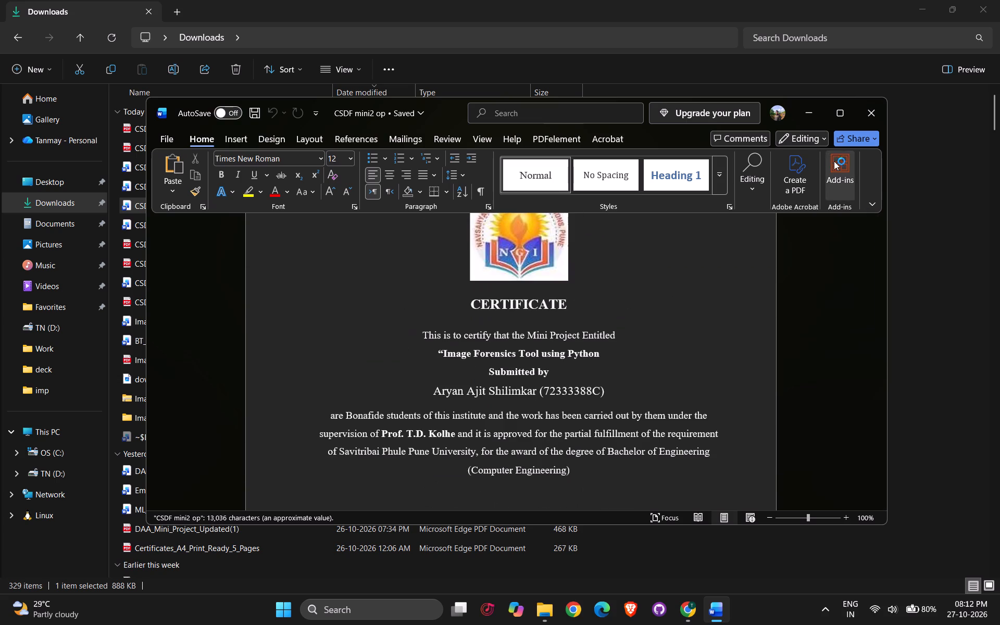
click(808, 120)
click(720, 608)
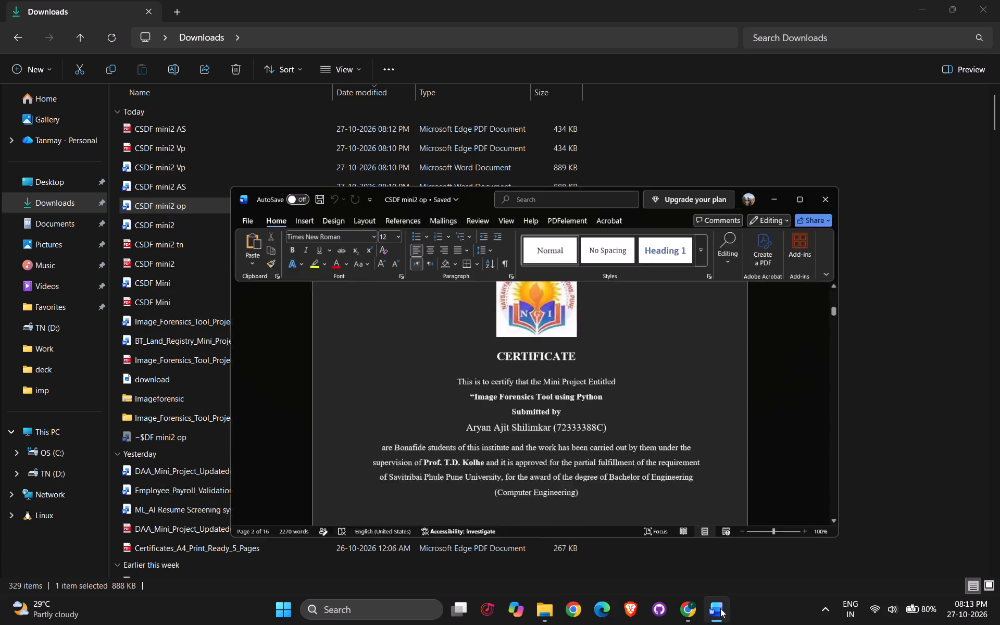
click(864, 120)
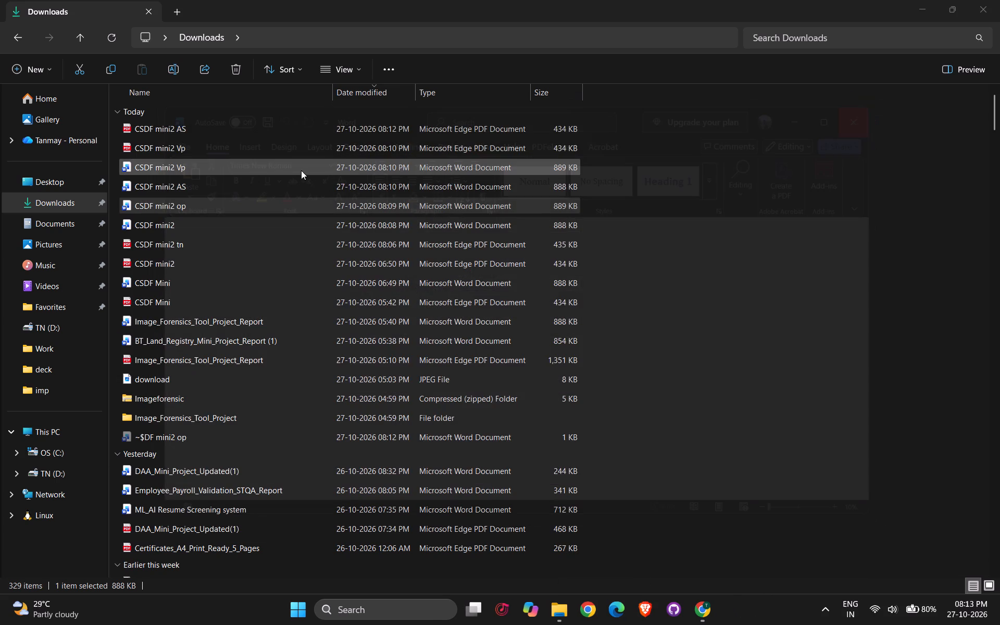
Open the CSDF mini2 Vp and CSDF mini2 AS PDFs in turn, check the student named in the AS copy, and close both.
double_click(304, 155)
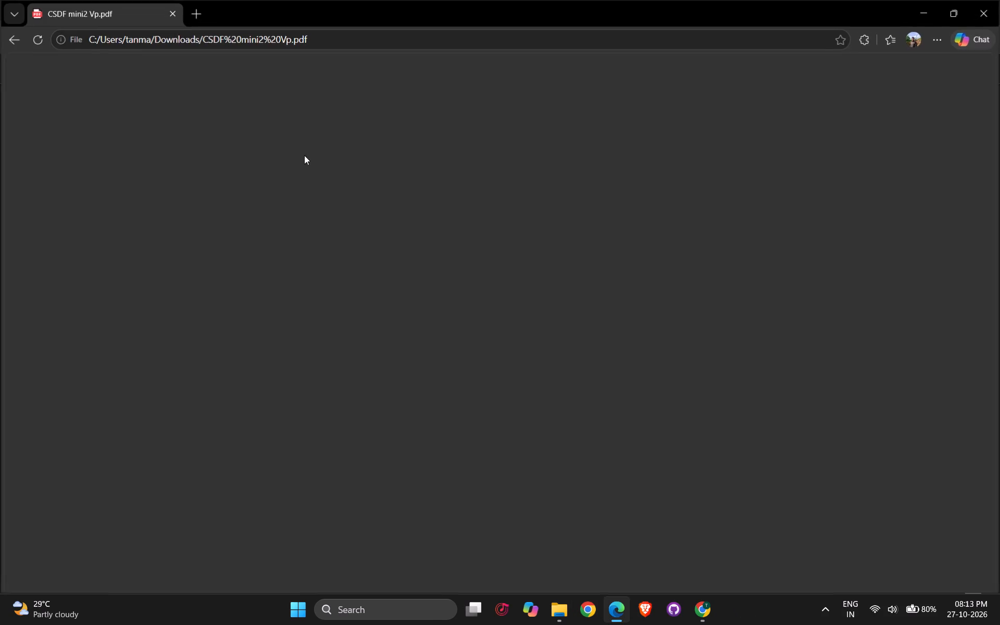
click(991, 29)
click(987, 12)
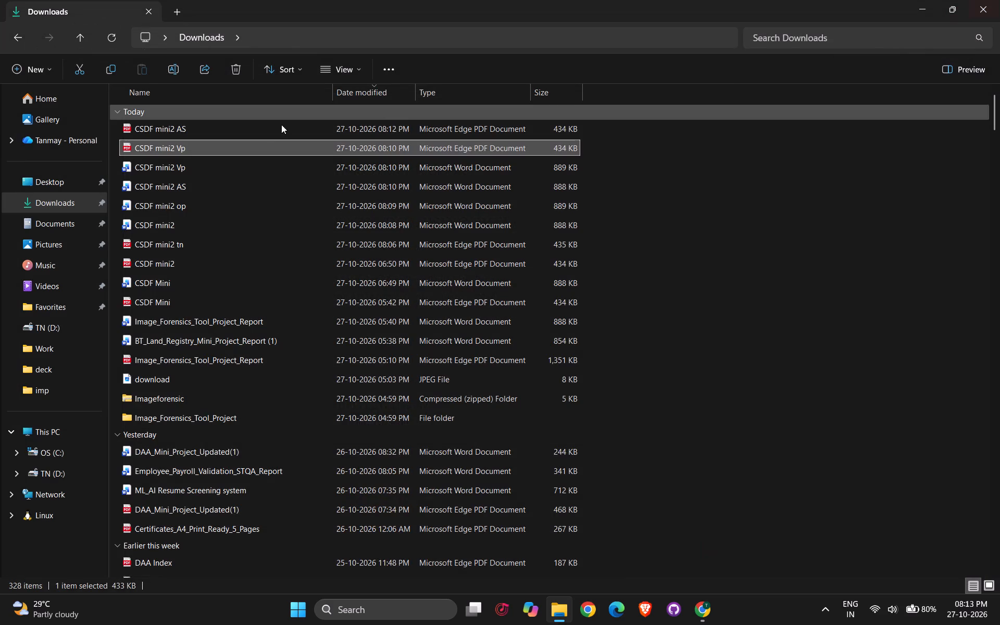
triple_click(278, 137)
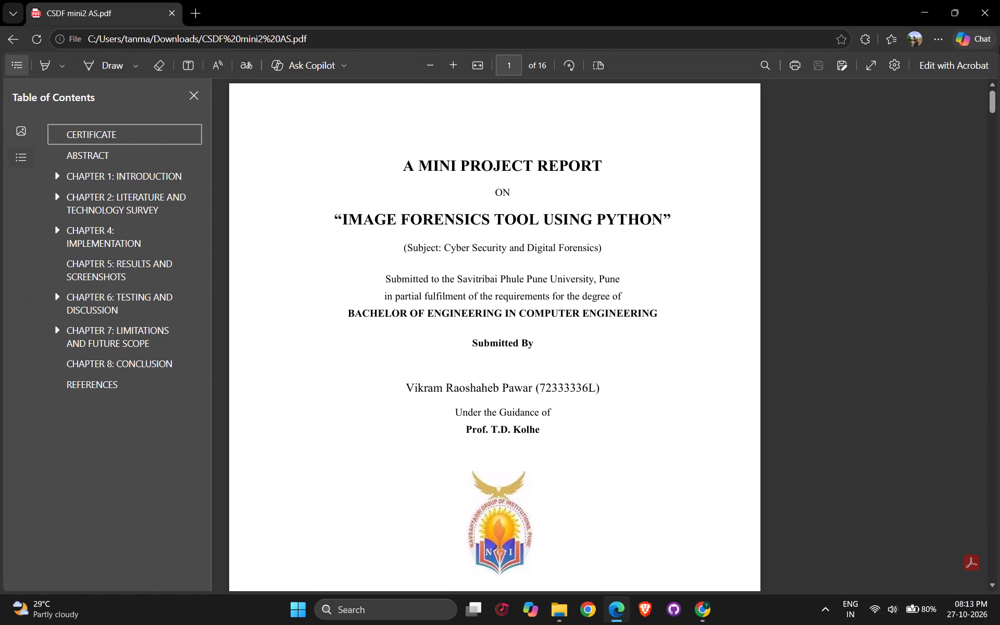
click(970, 0)
double_click(316, 128)
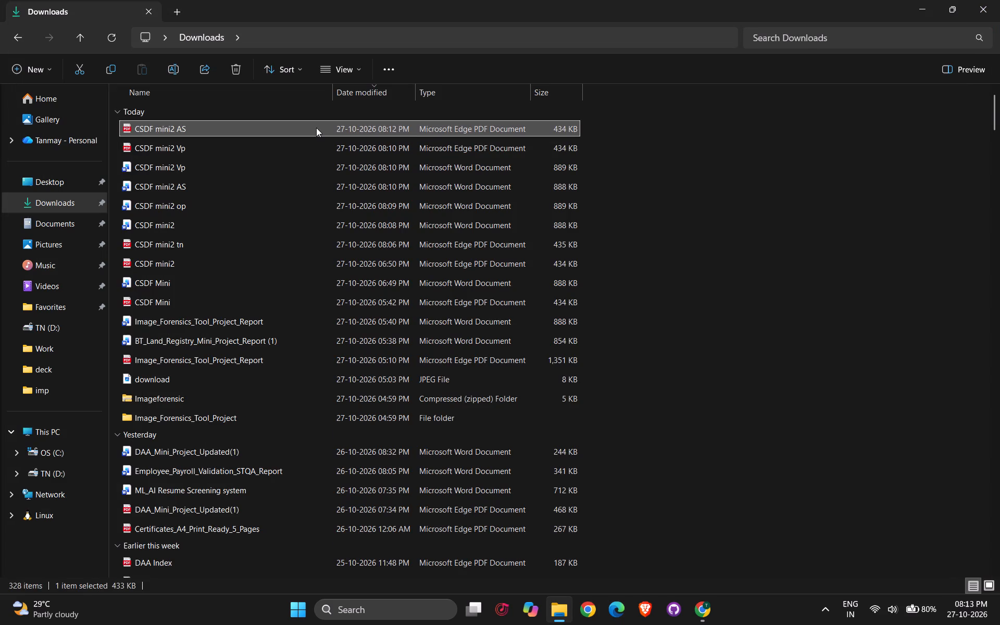
scroll(415, 333, down, 8)
scroll(486, 308, up, 1)
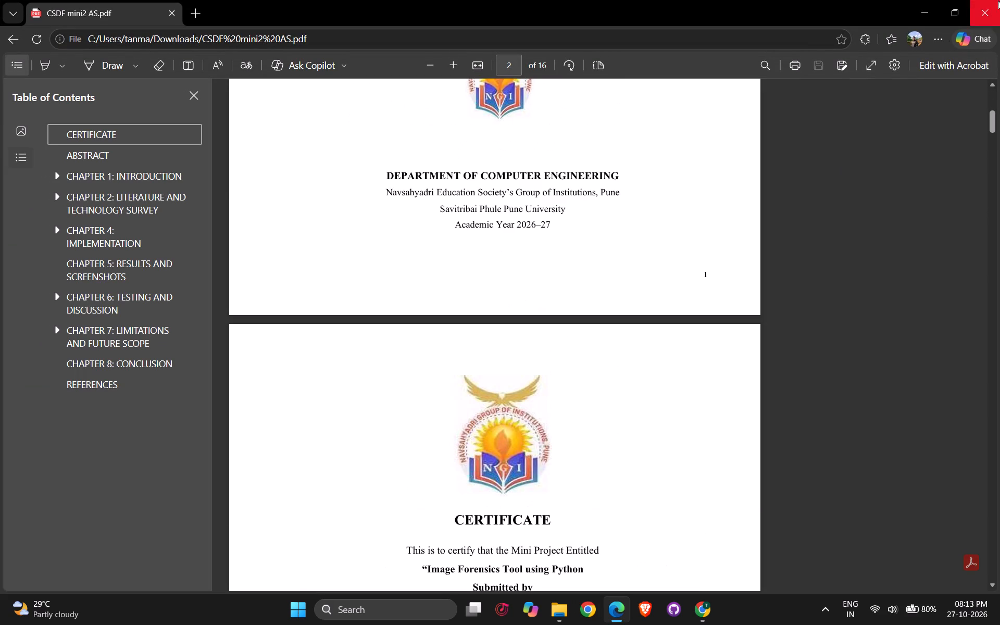
scroll(991, 8, down, 4)
scroll(716, 205, down, 2)
click(976, 0)
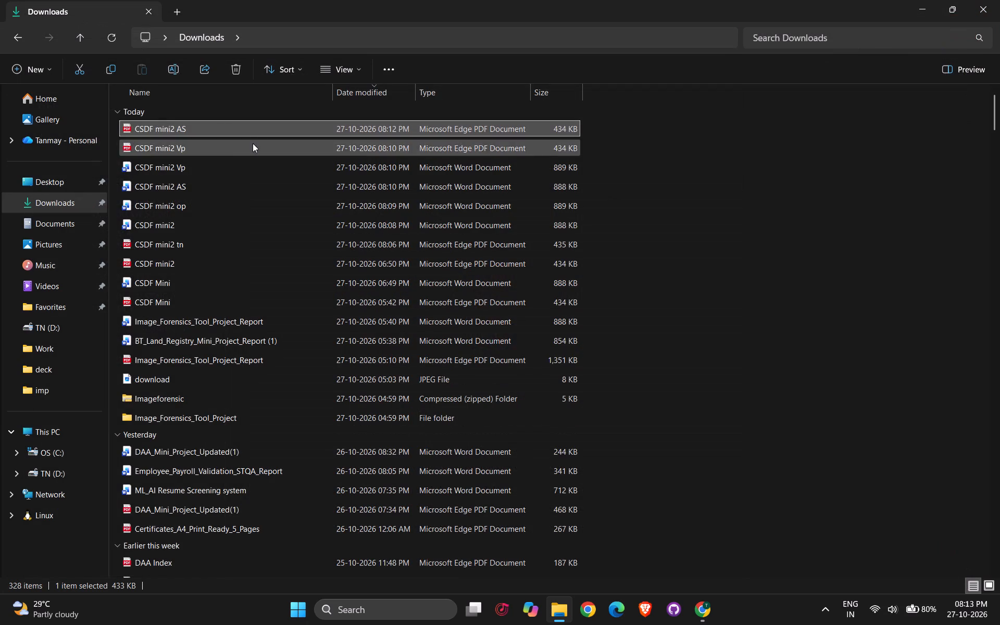
Permanently delete the CSDF mini2 AS PDF from the Downloads folder.
click(254, 136)
click(263, 133)
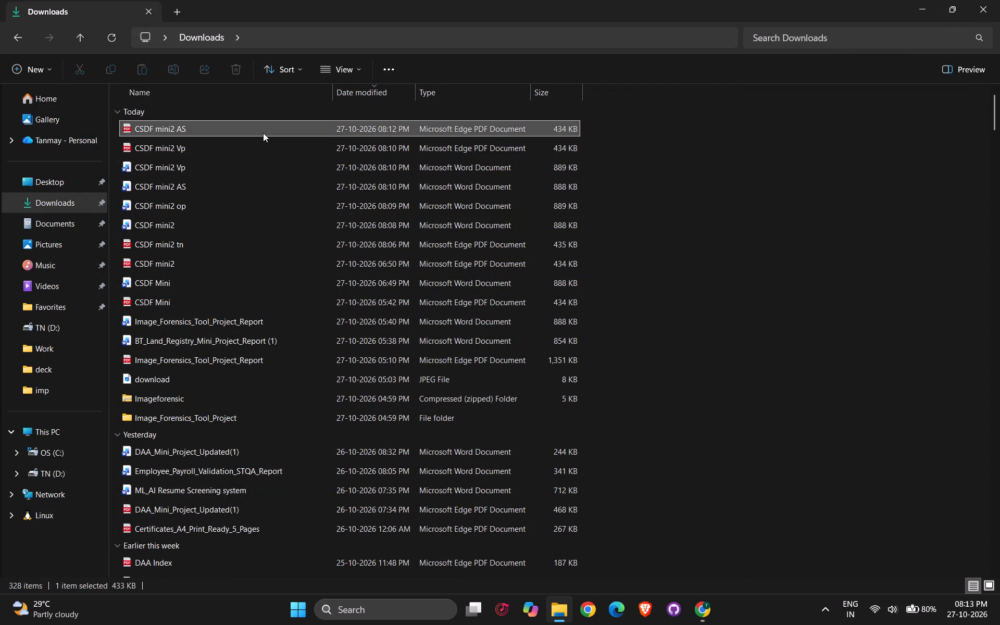
key(shift+Delete)
key(Return)
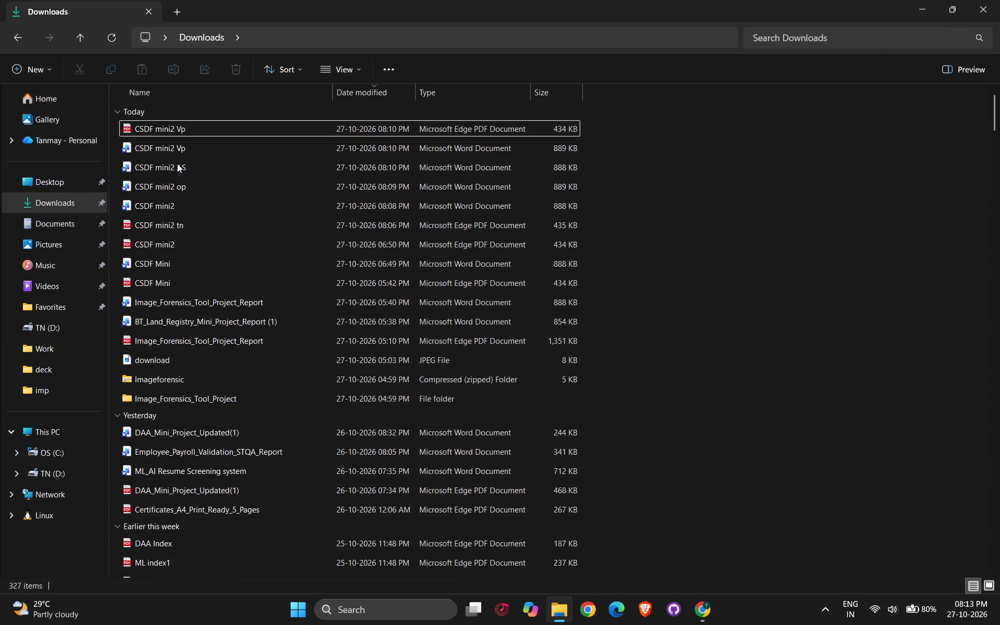
Open the CSDF mini2 AS and CSDF mini2 Vp Word documents in turn, check the student named on each cover page, and close both.
double_click(177, 164)
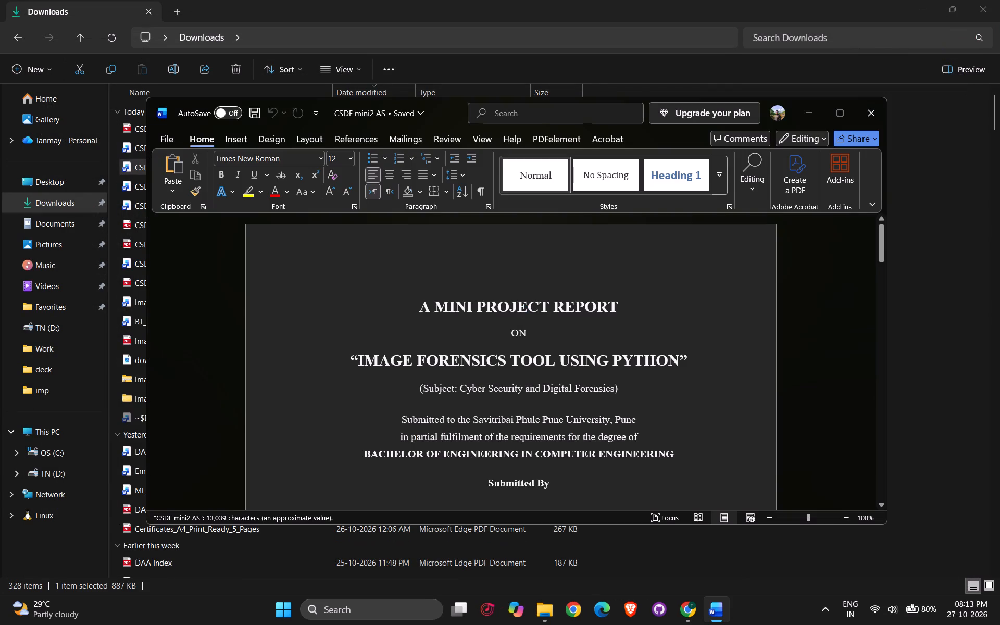
scroll(592, 408, down, 3)
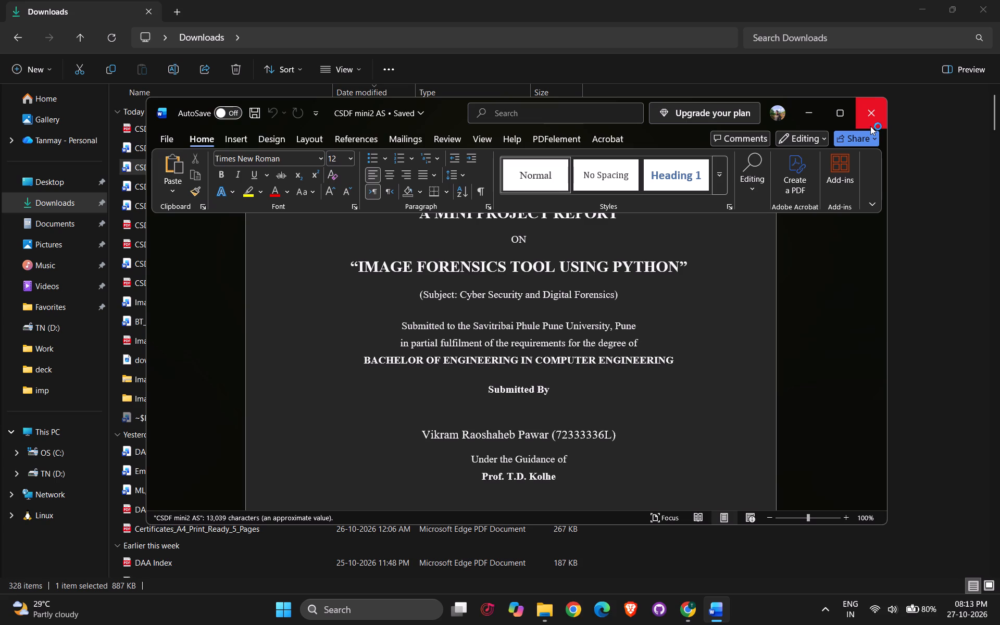
click(870, 126)
double_click(290, 141)
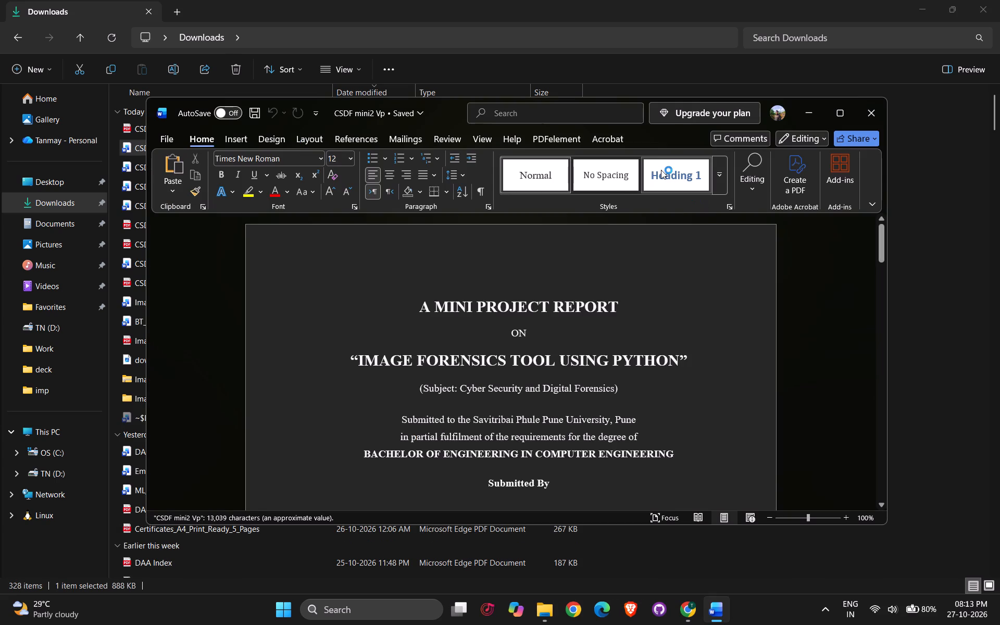
scroll(669, 193, down, 5)
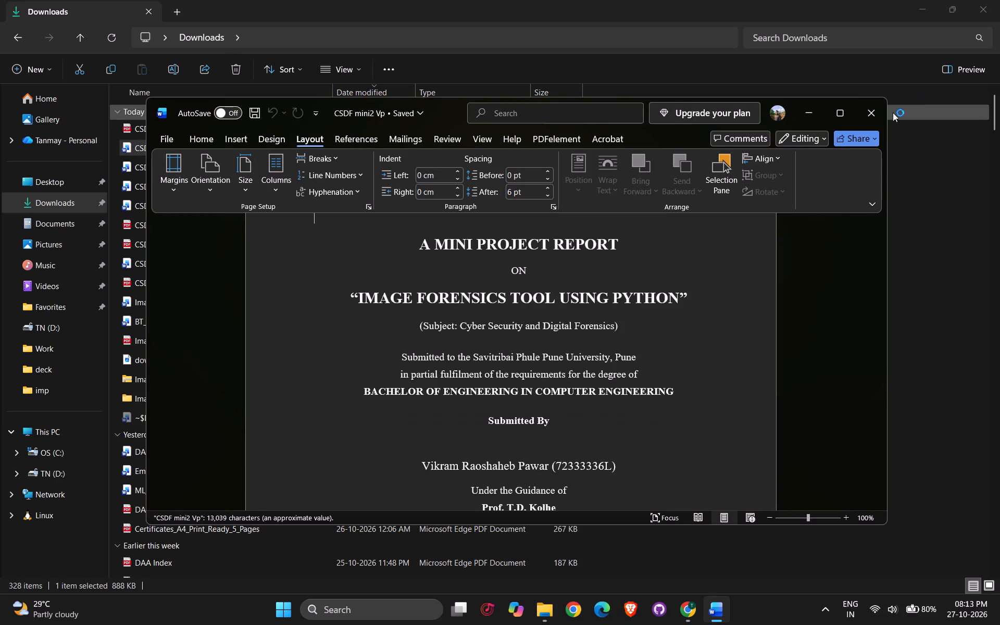
click(884, 114)
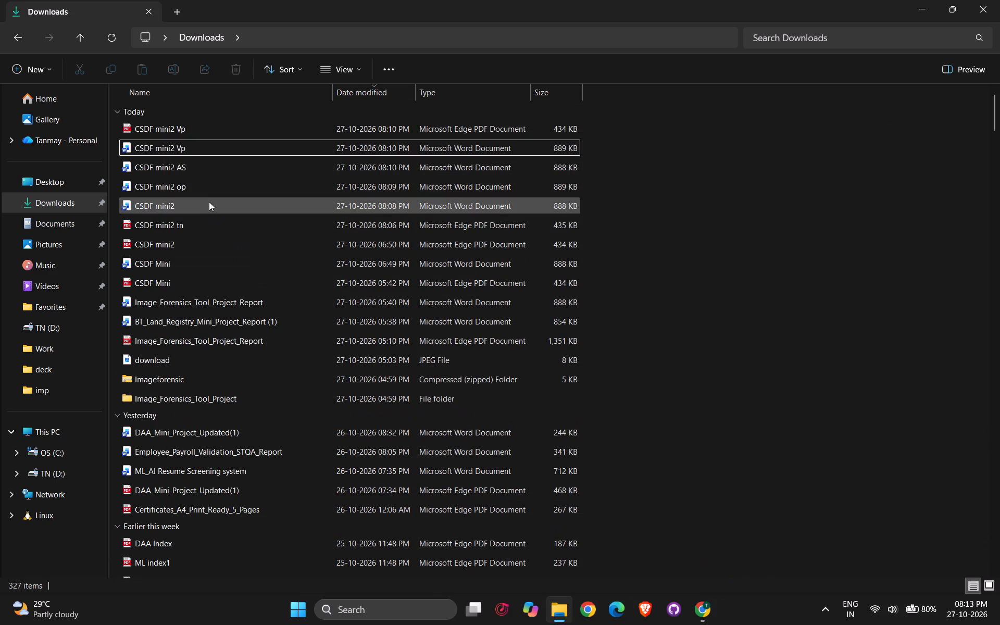
Open the CSDF mini2 op document, select the student name line under Submitted By on the cover page, and minimise the document.
double_click(215, 191)
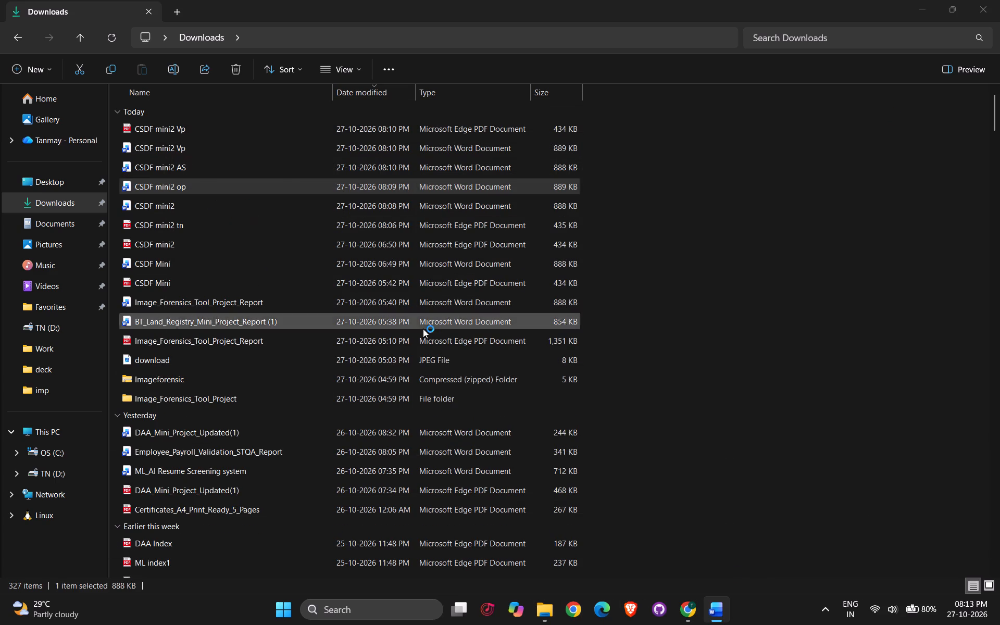
scroll(536, 403, down, 4)
drag(623, 406, 428, 381)
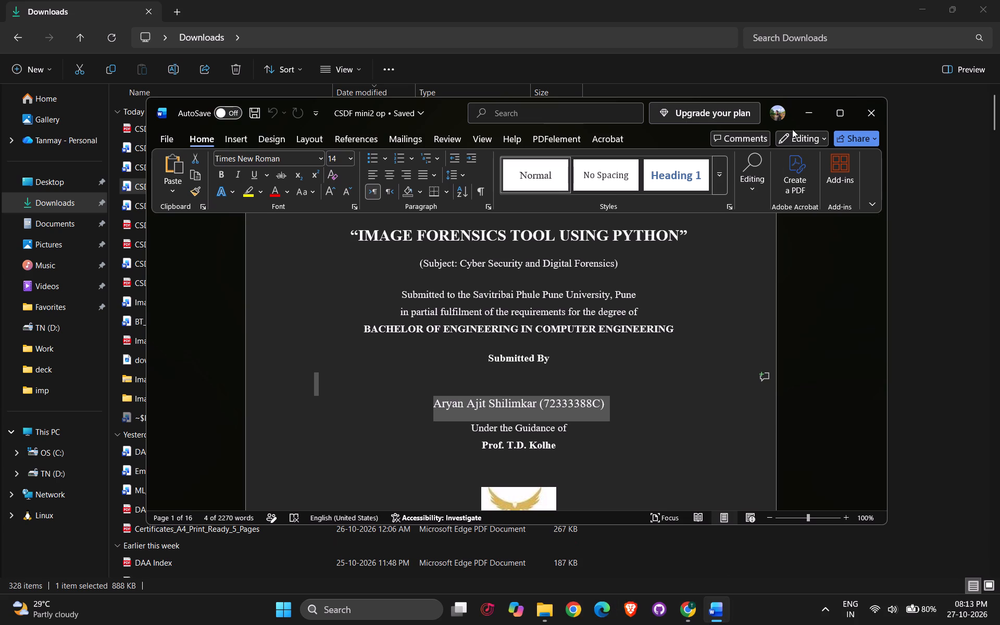
click(806, 119)
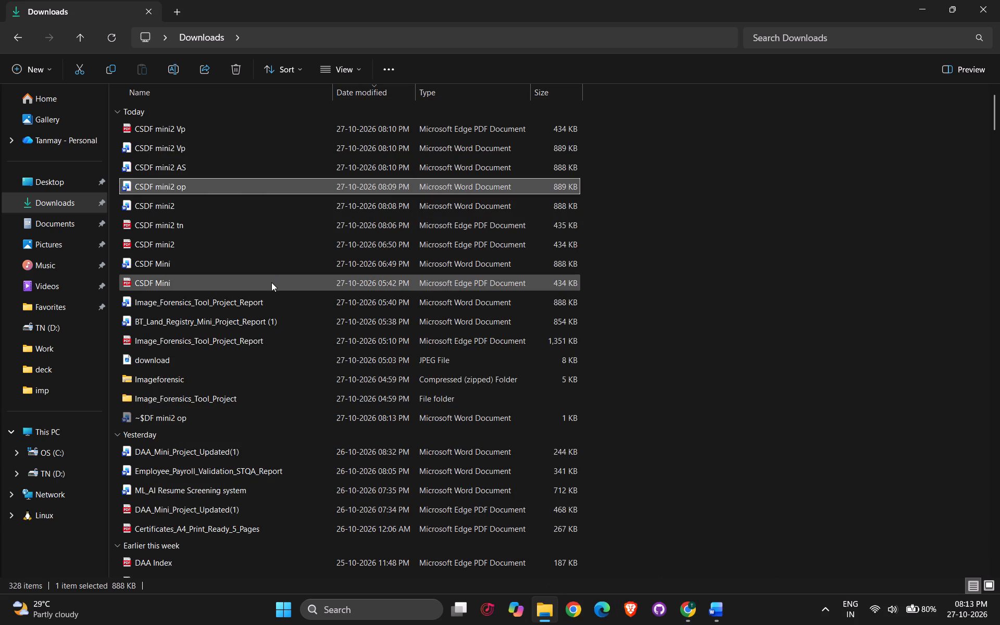
Examine the Image_Forensics_Tool_Project_Report and DAA_Mini_Project_Updated(1) PDFs in turn for the group members' details, closing each one.
scroll(218, 370, down, 2)
scroll(217, 371, up, 4)
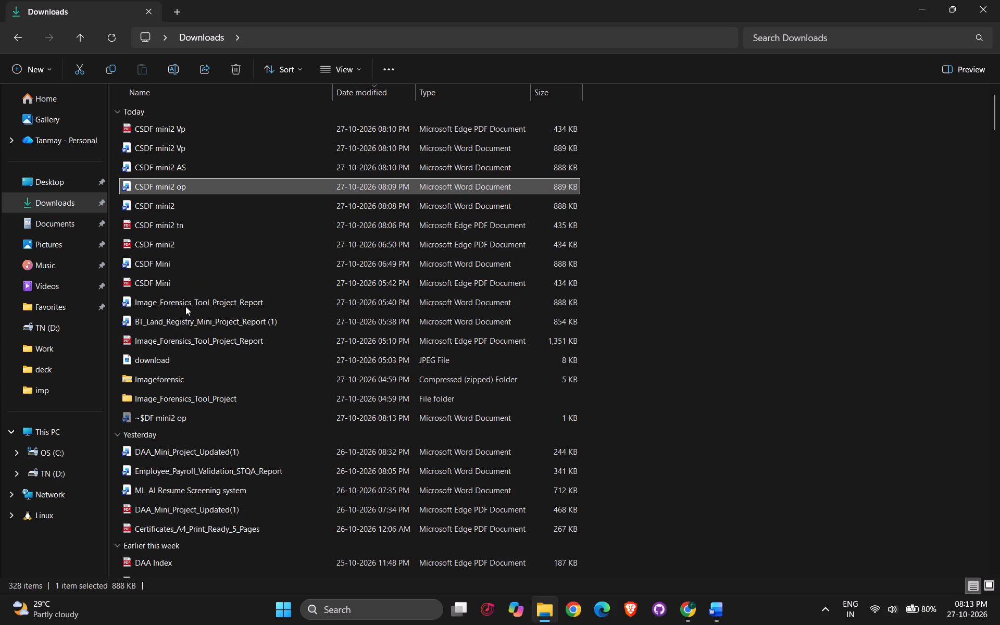
triple_click(186, 339)
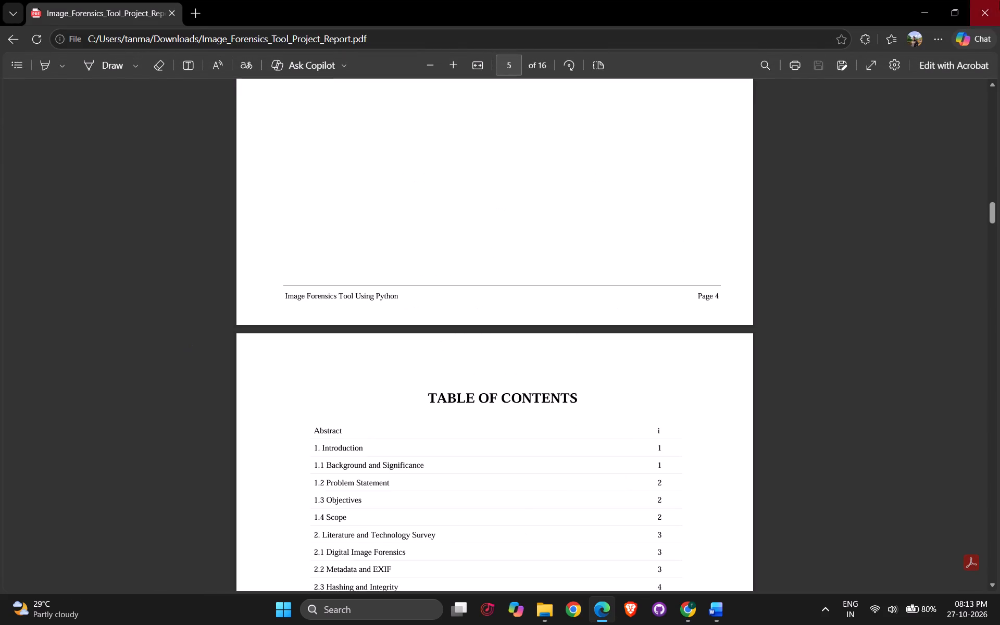
click(999, 1)
scroll(151, 413, down, 5)
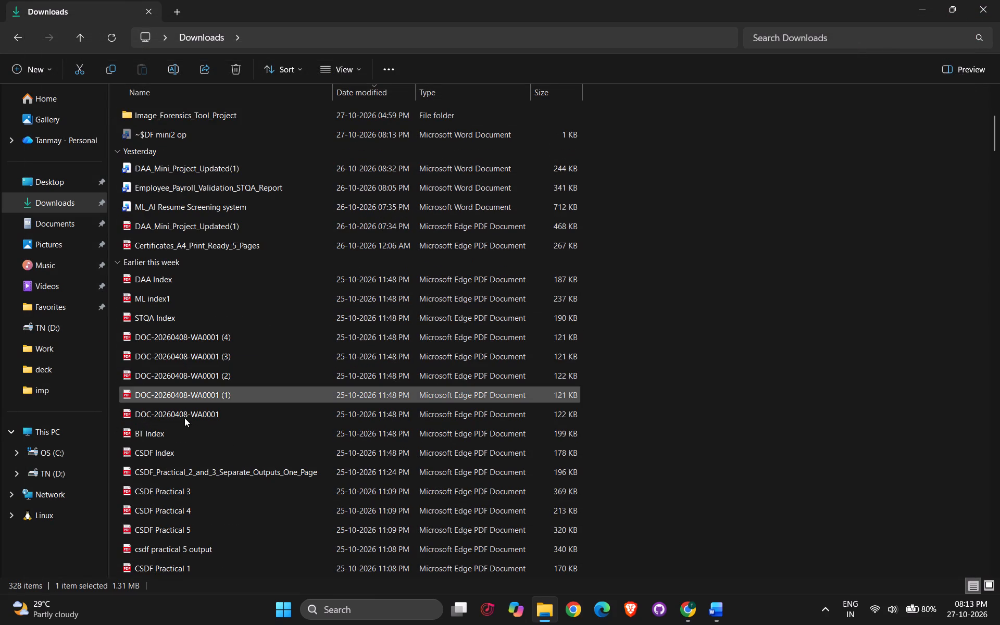
double_click(193, 225)
scroll(467, 312, down, 12)
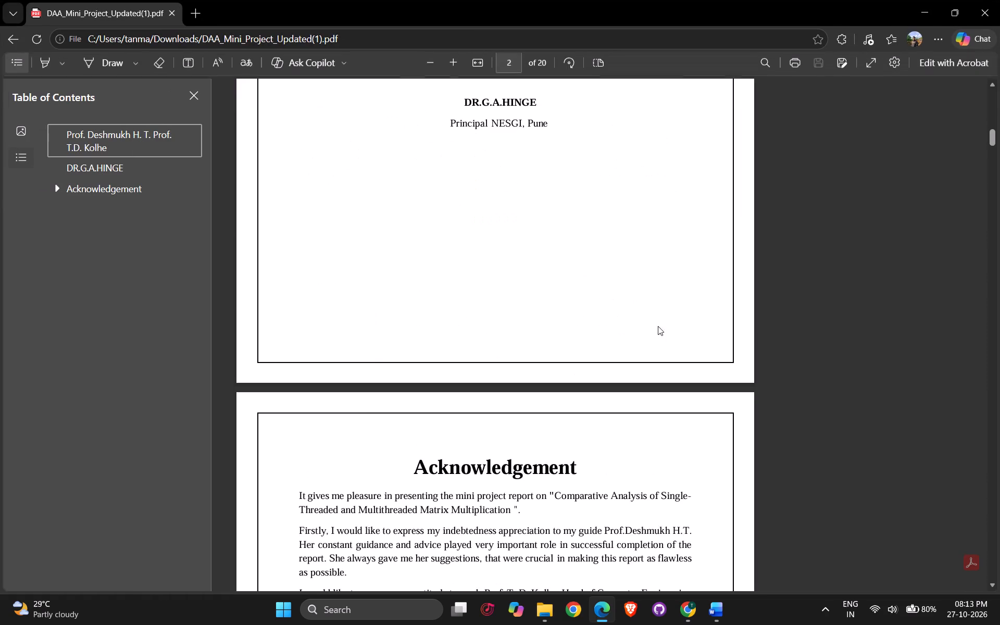
scroll(658, 326, down, 2)
scroll(728, 310, up, 14)
scroll(739, 306, down, 6)
scroll(739, 317, up, 8)
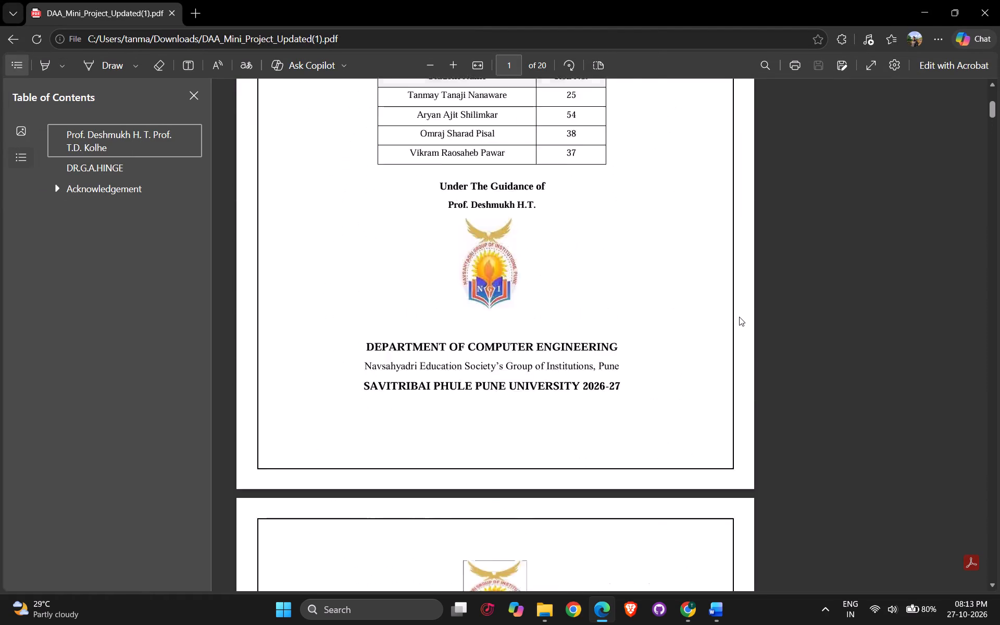
scroll(739, 317, up, 6)
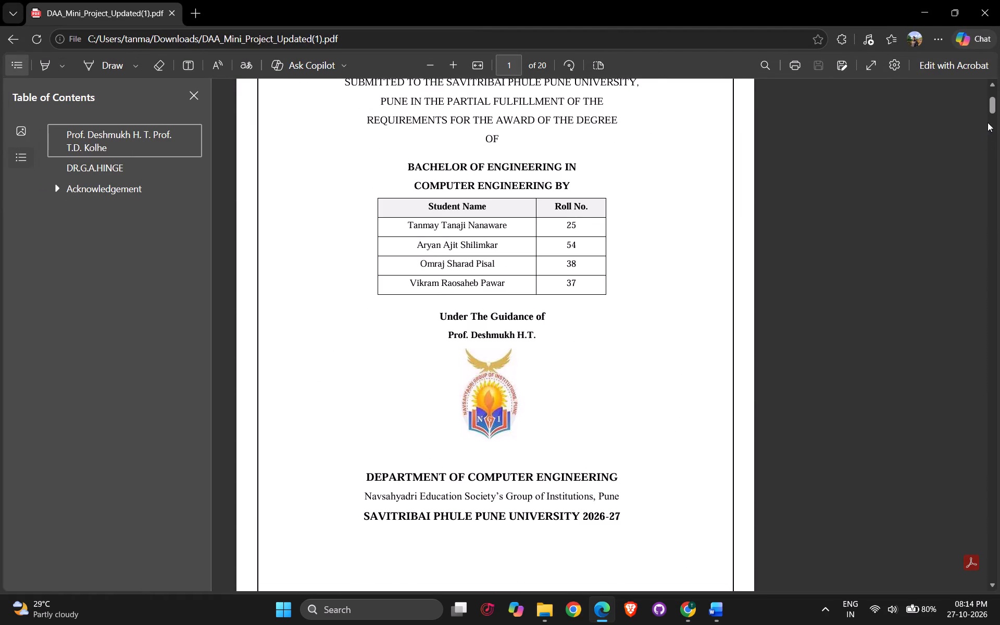
click(979, 0)
Open the GoMyWay_H PDF from Downloads, copy the first group member's name and PRN from the Appendix E table, and minimise it.
scroll(401, 418, down, 14)
scroll(401, 418, up, 1)
scroll(401, 418, down, 3)
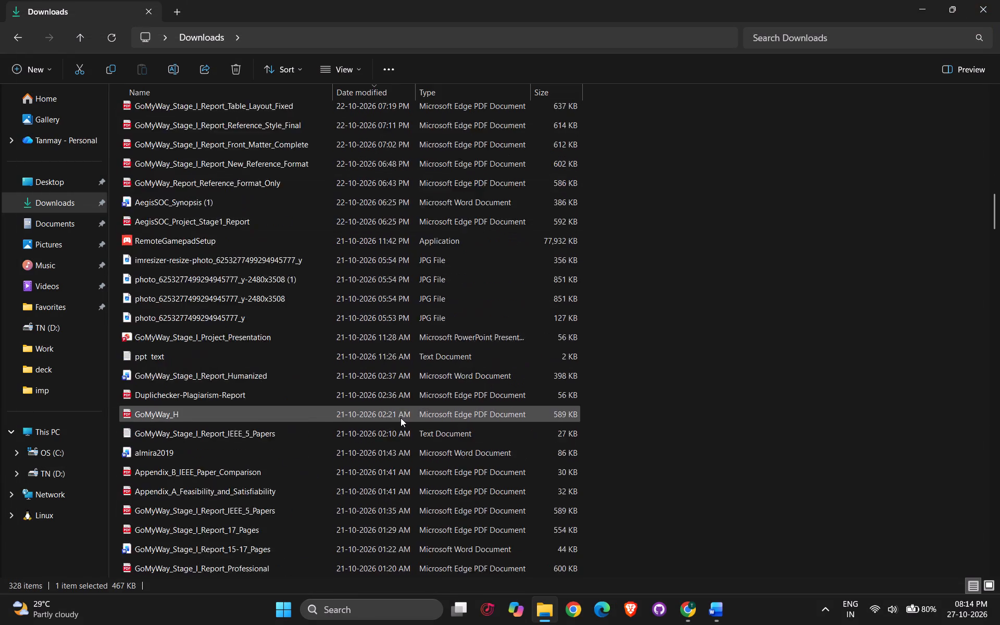
scroll(401, 418, down, 13)
scroll(401, 418, up, 7)
scroll(401, 418, down, 4)
scroll(401, 418, up, 4)
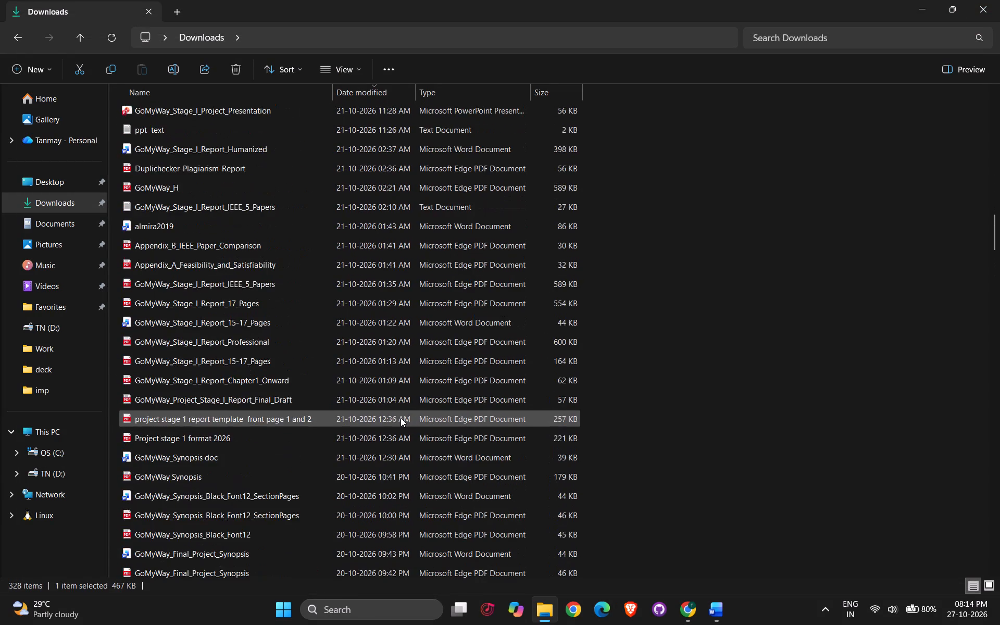
scroll(401, 418, up, 2)
double_click(221, 303)
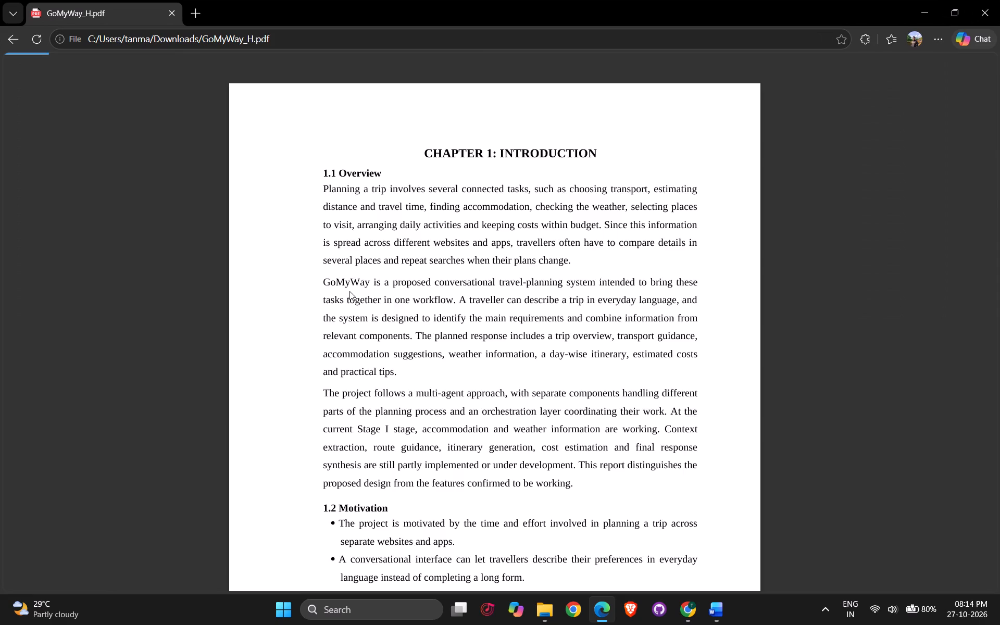
drag(446, 186, 634, 191)
key(ctrl+c)
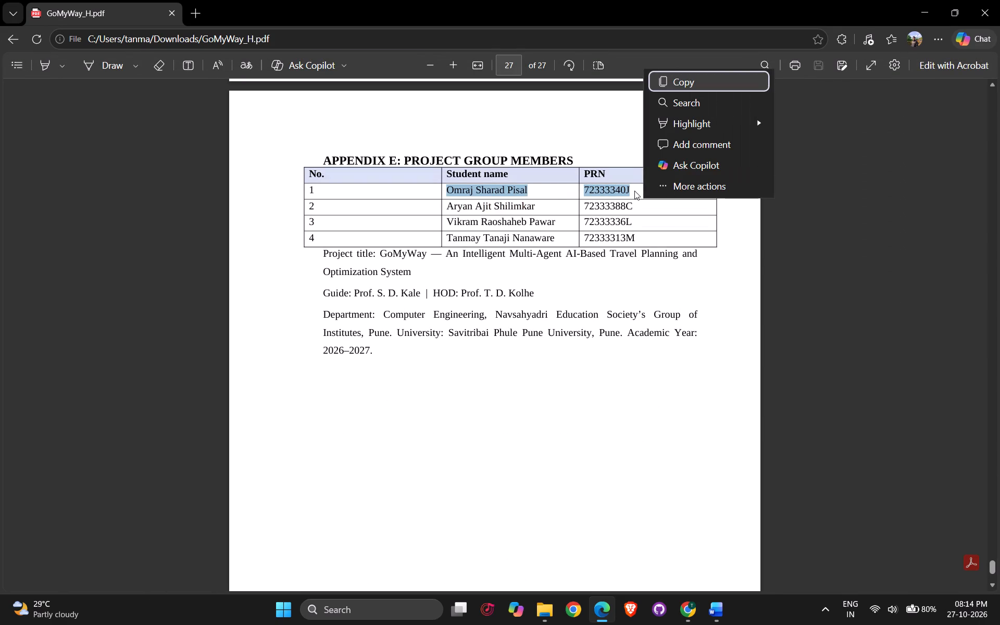
click(922, 8)
Bring up the CSDF mini2 op Word document from the Downloads folder.
scroll(139, 205, up, 6)
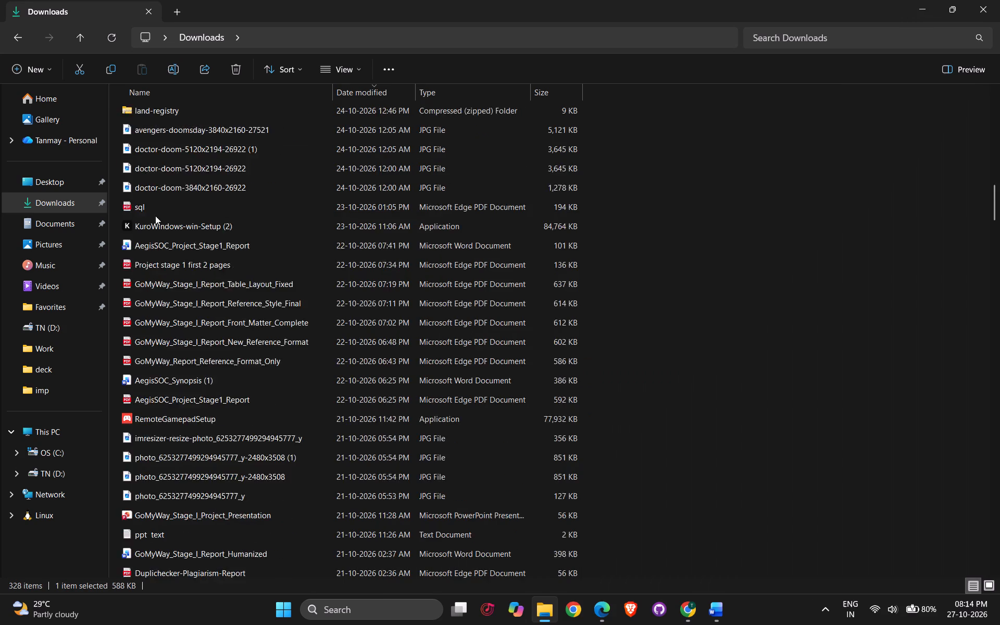
scroll(155, 216, up, 20)
scroll(155, 216, up, 19)
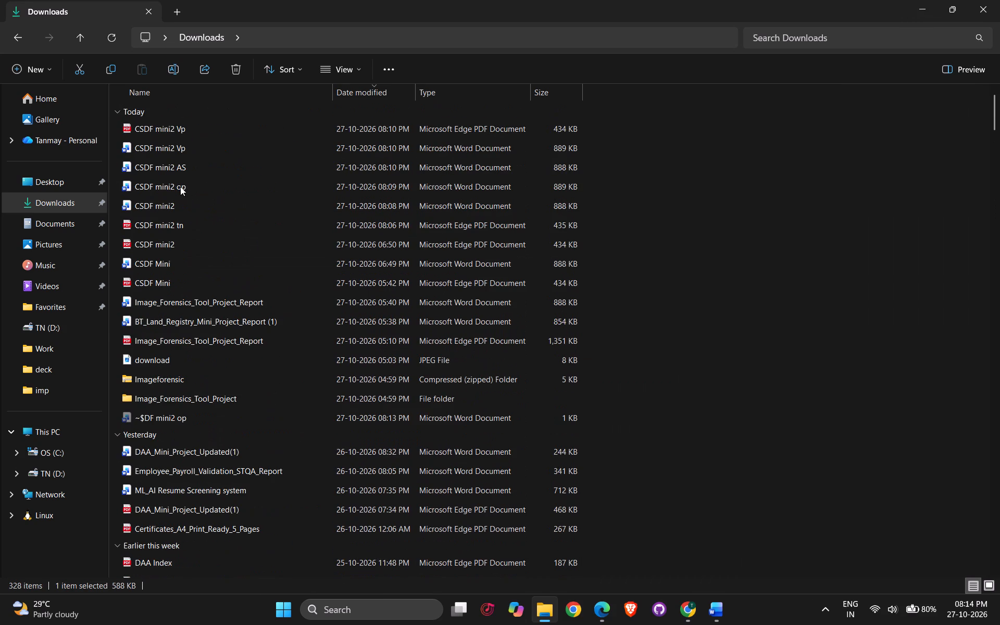
double_click(182, 186)
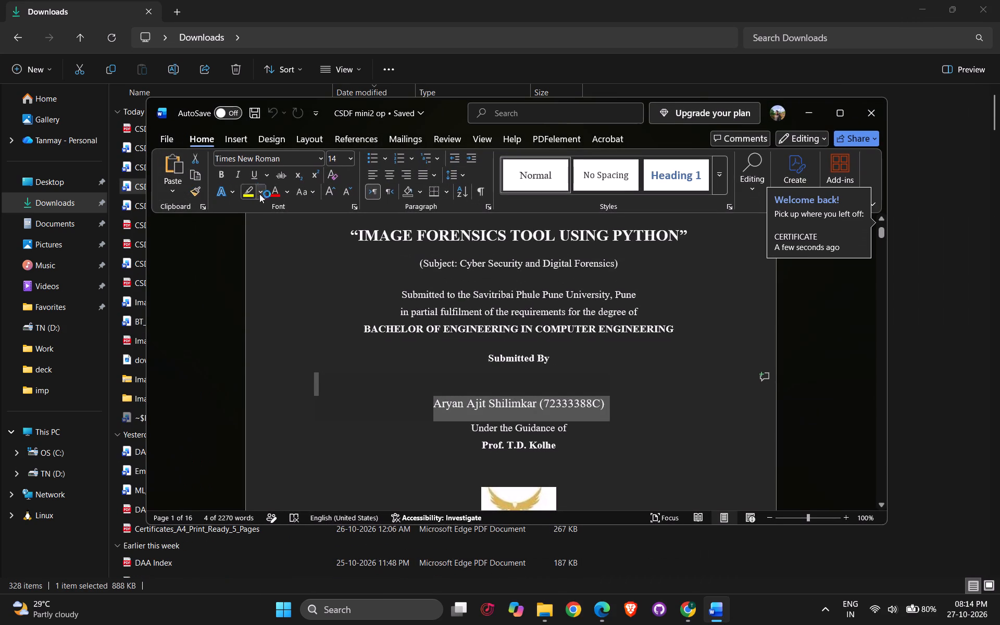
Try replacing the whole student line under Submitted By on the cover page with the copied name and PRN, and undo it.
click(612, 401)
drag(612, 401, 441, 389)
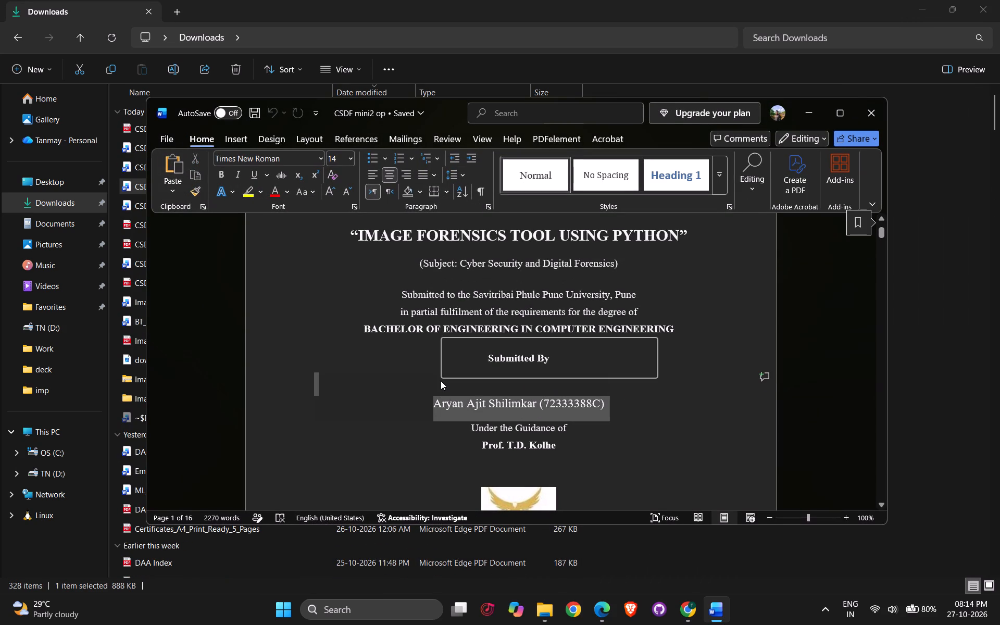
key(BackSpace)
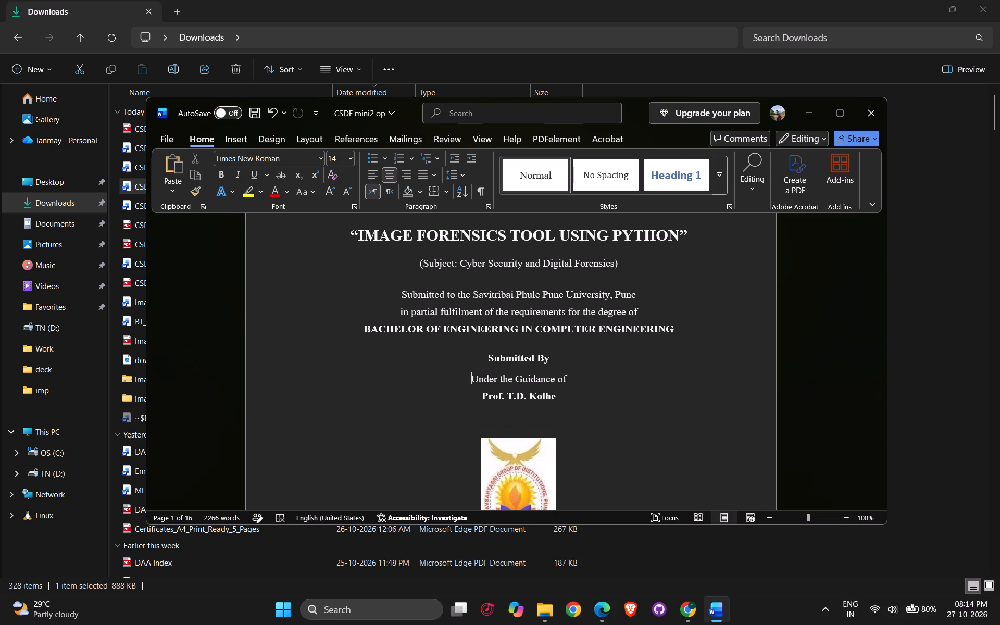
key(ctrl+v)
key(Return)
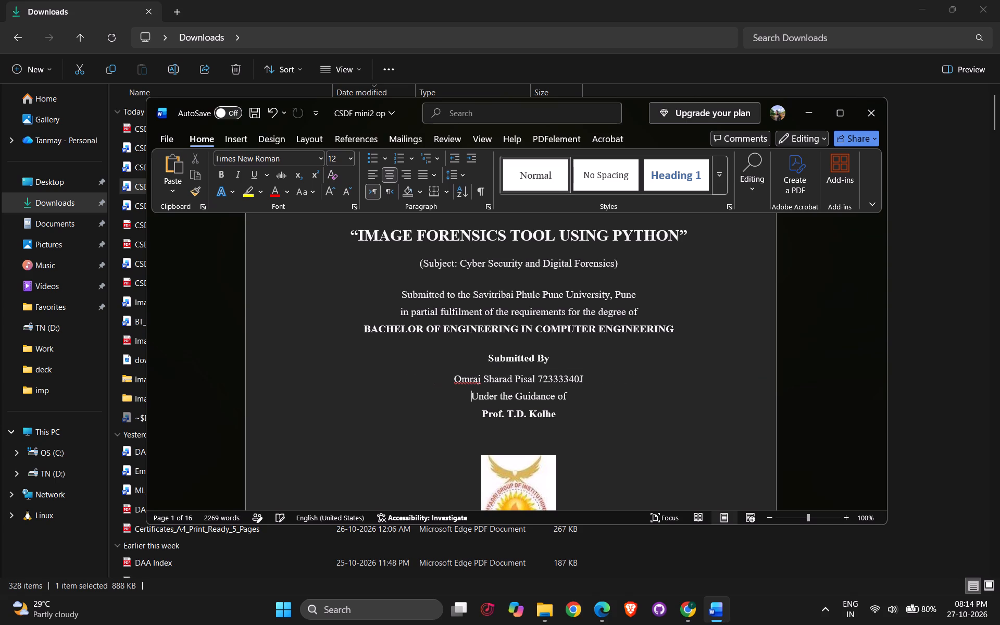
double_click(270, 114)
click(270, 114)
Replace only the student's name on the cover page with the copied name and PRN, leaving the bracketed number in place.
click(618, 414)
drag(619, 406, 555, 405)
drag(539, 403, 441, 400)
key(BackSpace)
key(ctrl+v)
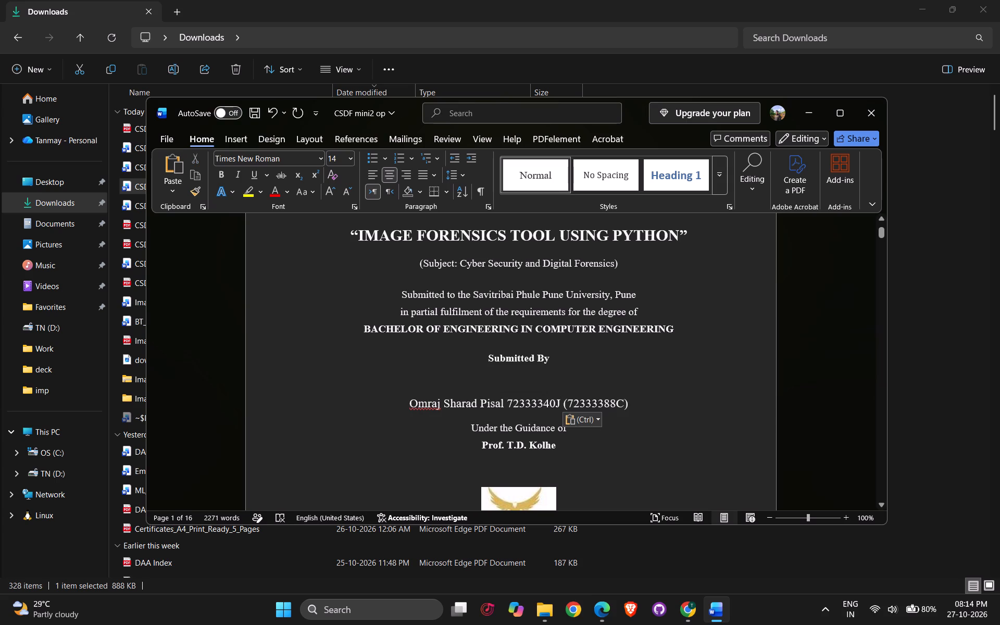
Replace the PRN inside the brackets on the cover page with the pasted member's PRN and delete the duplicate before the brackets.
drag(562, 407, 506, 406)
key(ctrl+c)
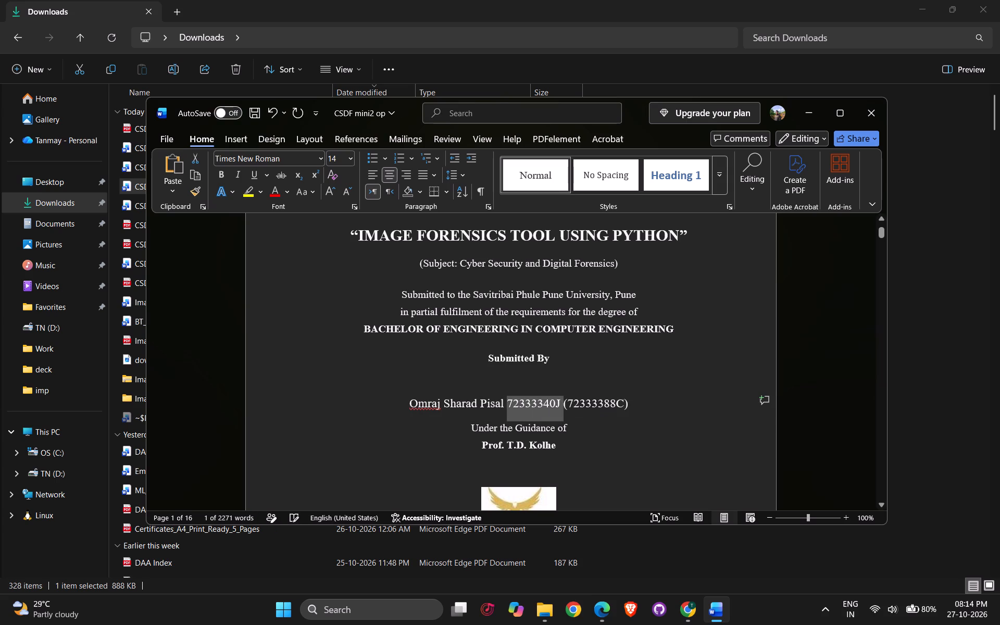
drag(623, 405, 569, 408)
key(BackSpace)
key(ctrl+v)
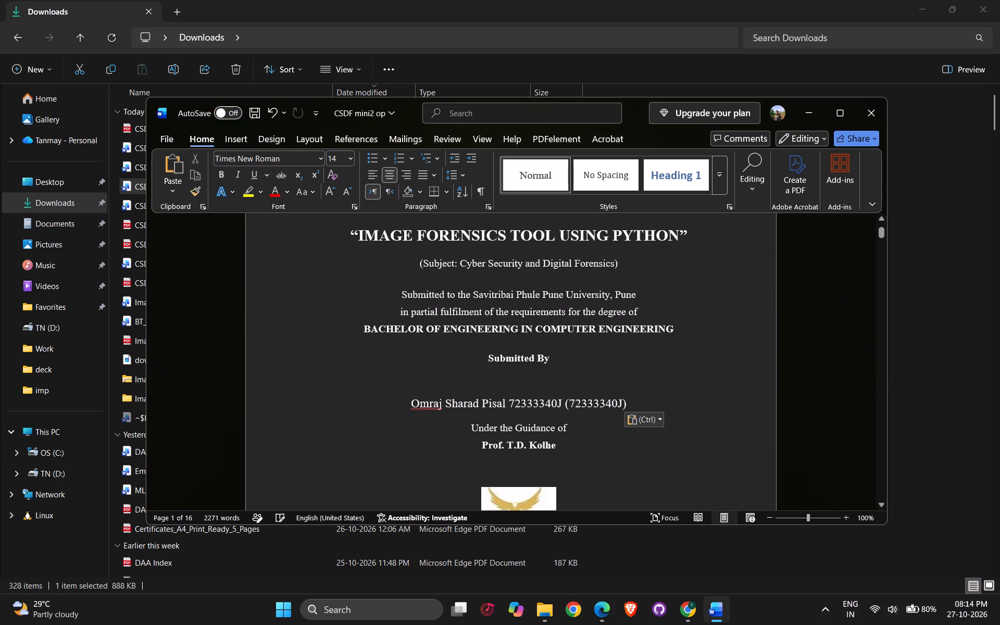
drag(566, 406, 527, 409)
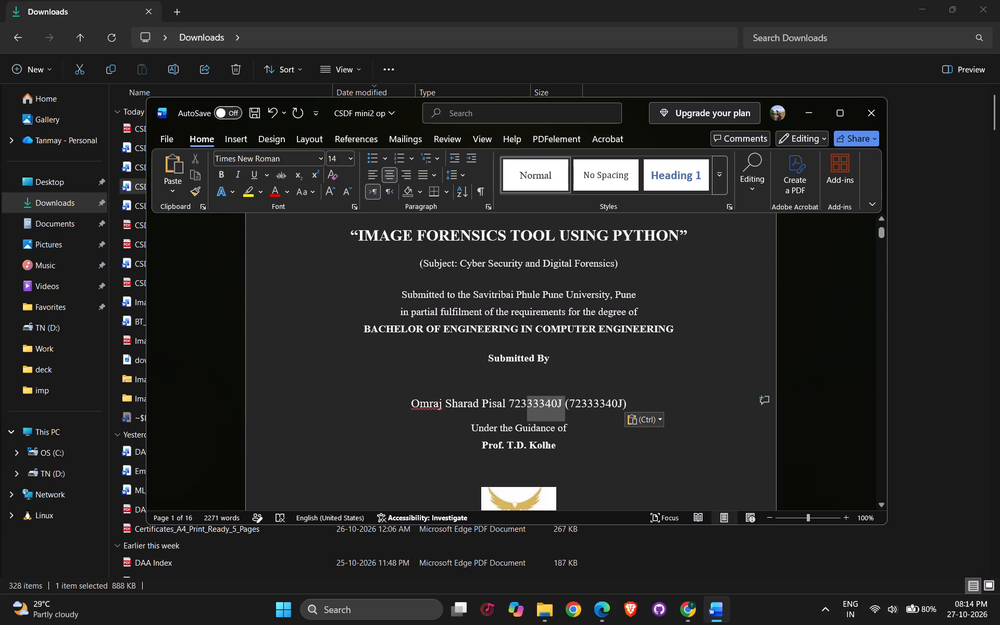
drag(527, 409, 511, 409)
key(BackSpace)
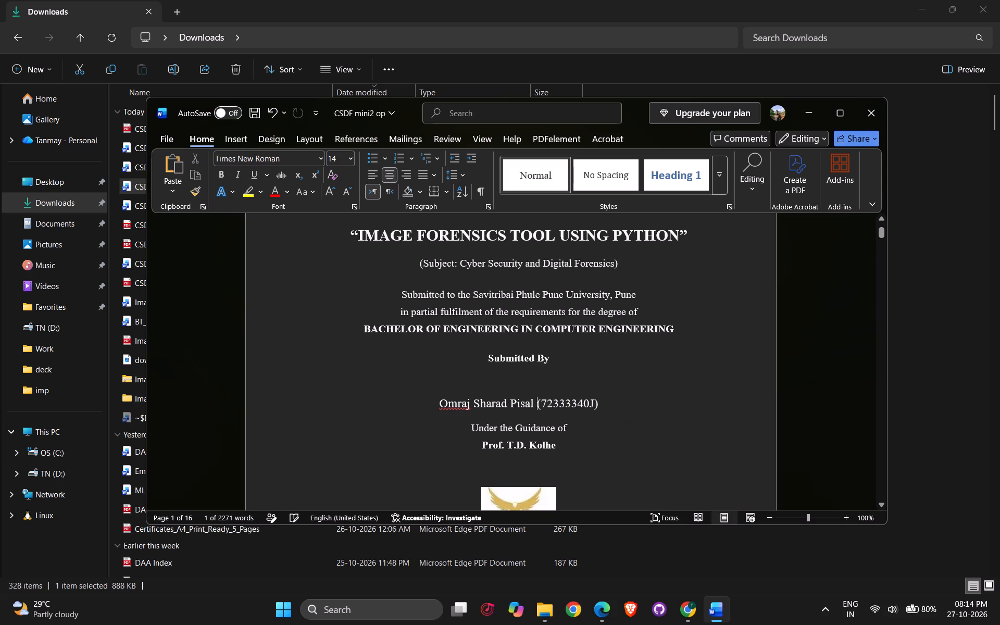
Remove the blank line between Submitted By and the student line on the cover page.
click(547, 379)
key(BackSpace)
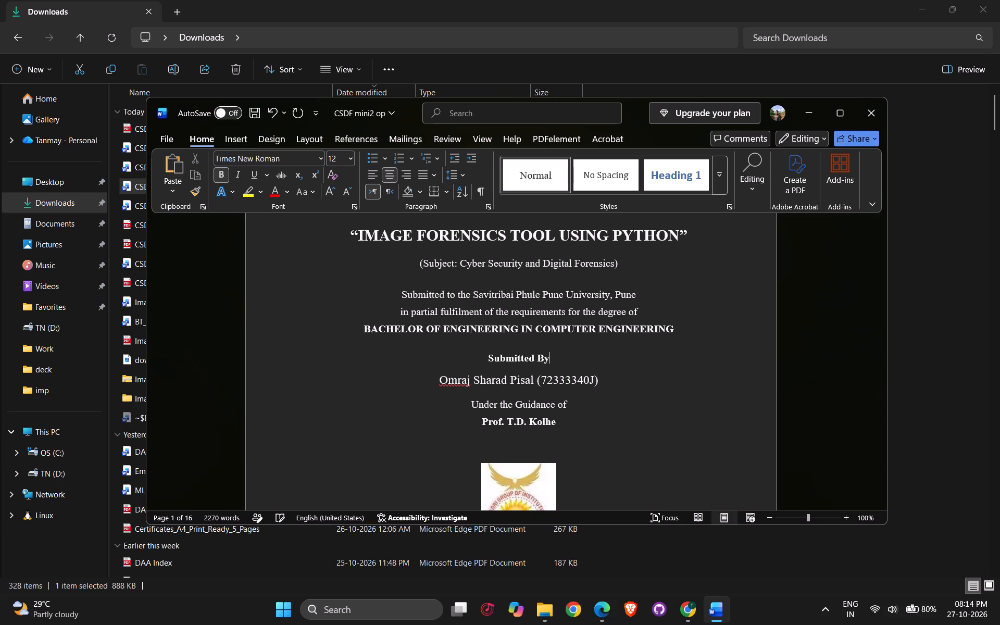
Replace the student line on the Certificate page with a copy of the cover page's student line and save the document.
scroll(566, 468, down, 4)
scroll(571, 469, up, 2)
drag(609, 318, 415, 317)
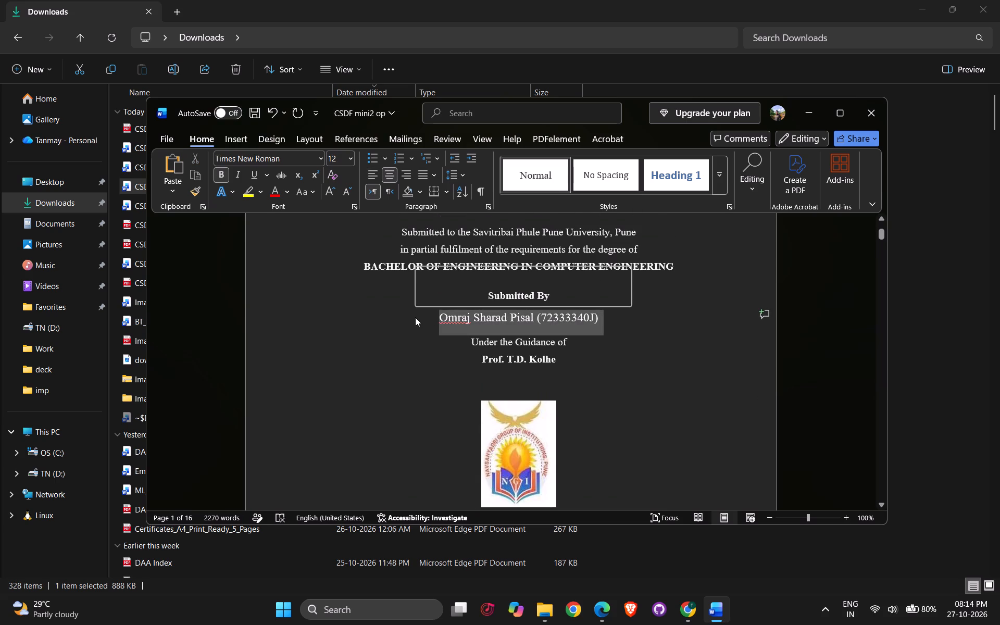
key(ctrl+c)
scroll(602, 398, down, 20)
scroll(602, 398, down, 1)
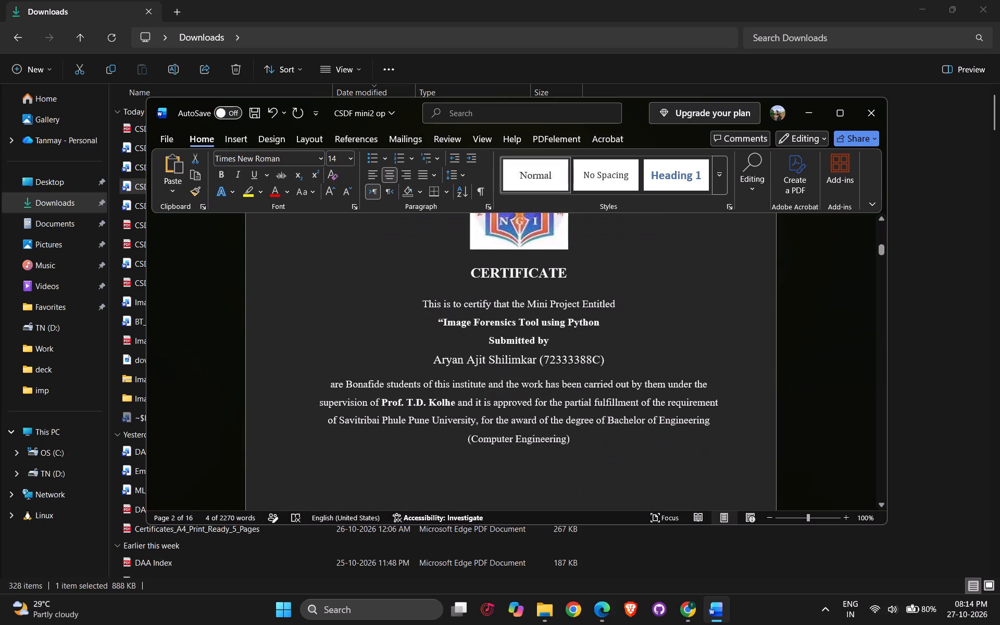
drag(629, 359, 415, 365)
key(BackSpace)
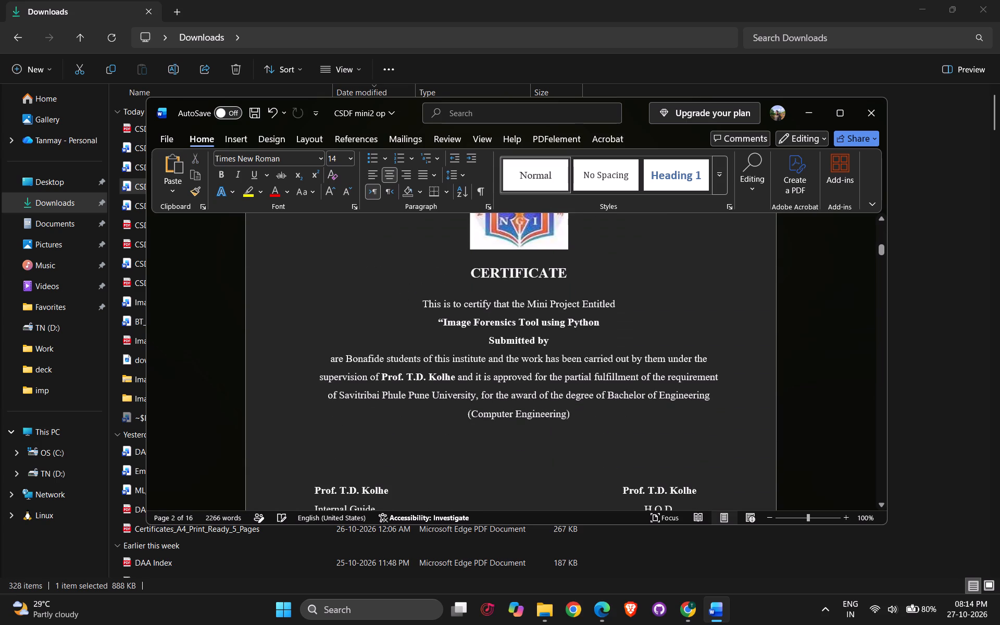
key(ctrl+v)
scroll(407, 374, down, 10)
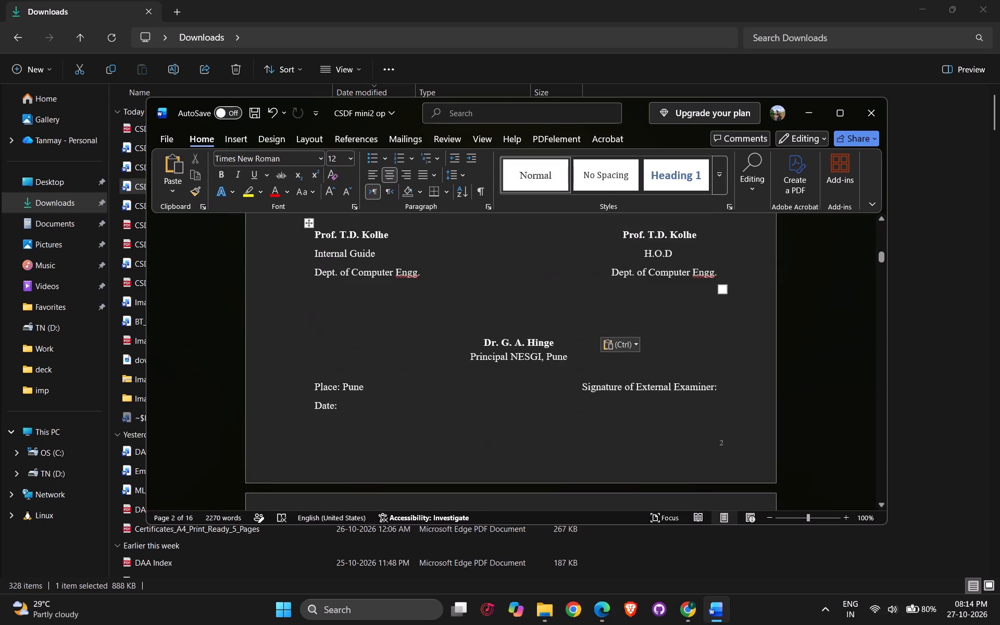
scroll(408, 377, up, 7)
key(ctrl+s)
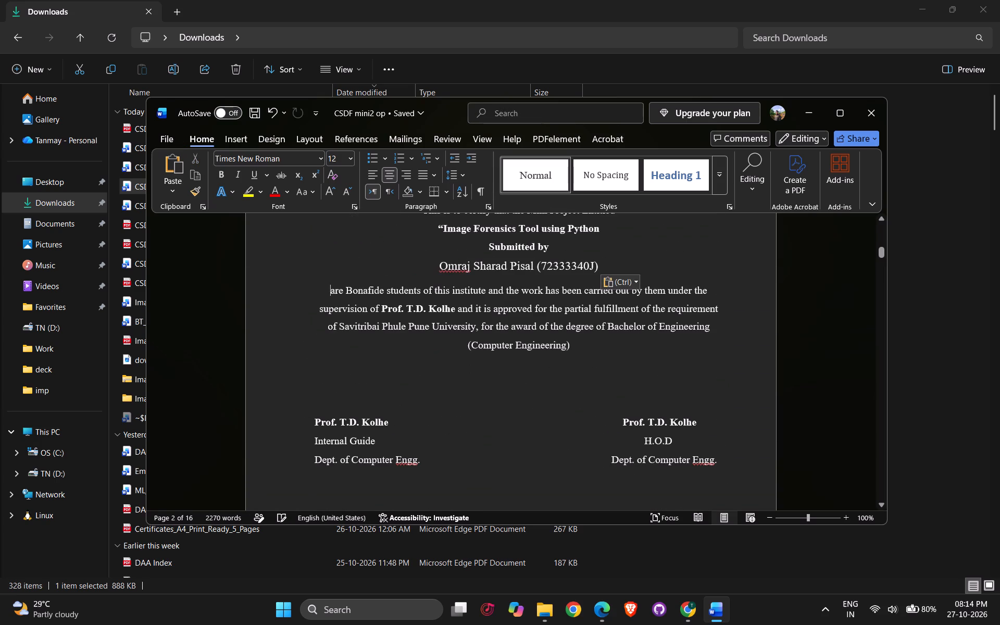
Save the CSDF mini2 op document as a PDF with the same name in the Downloads folder, set to open after publishing.
scroll(456, 355, down, 9)
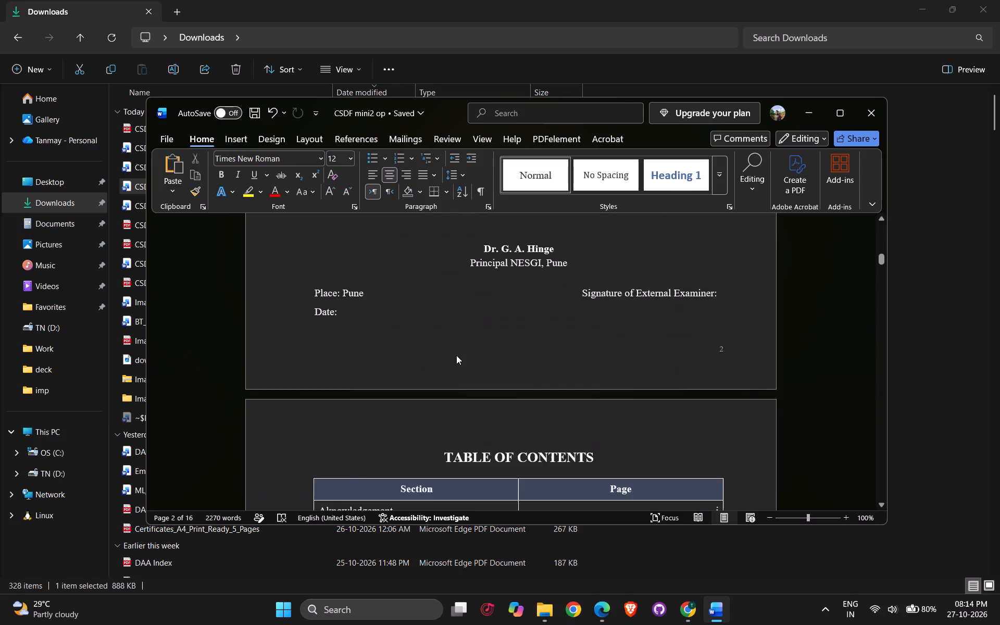
scroll(456, 355, down, 5)
scroll(456, 355, up, 5)
scroll(451, 308, down, 7)
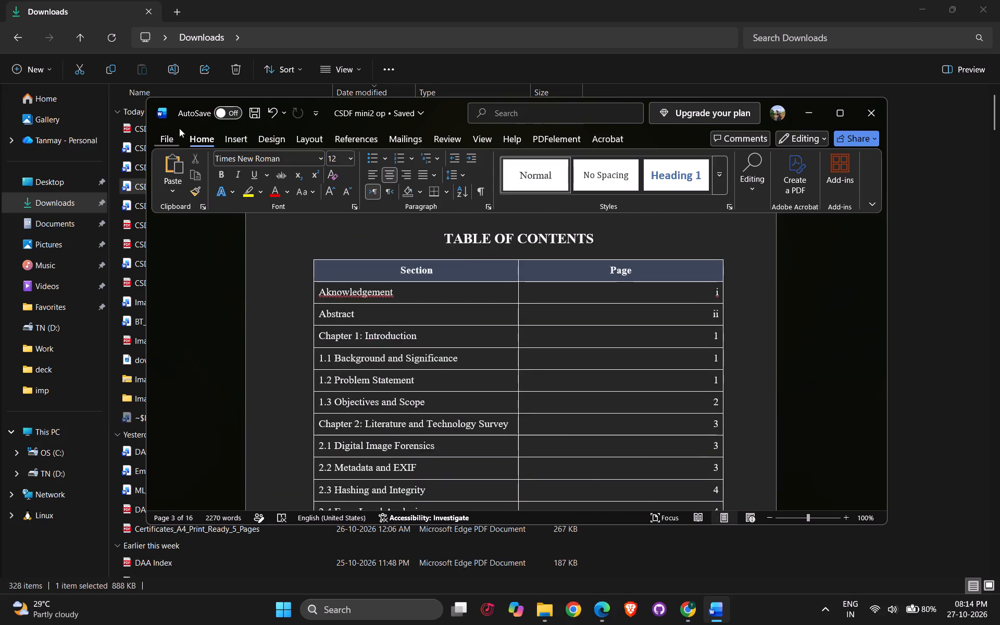
click(164, 140)
click(193, 310)
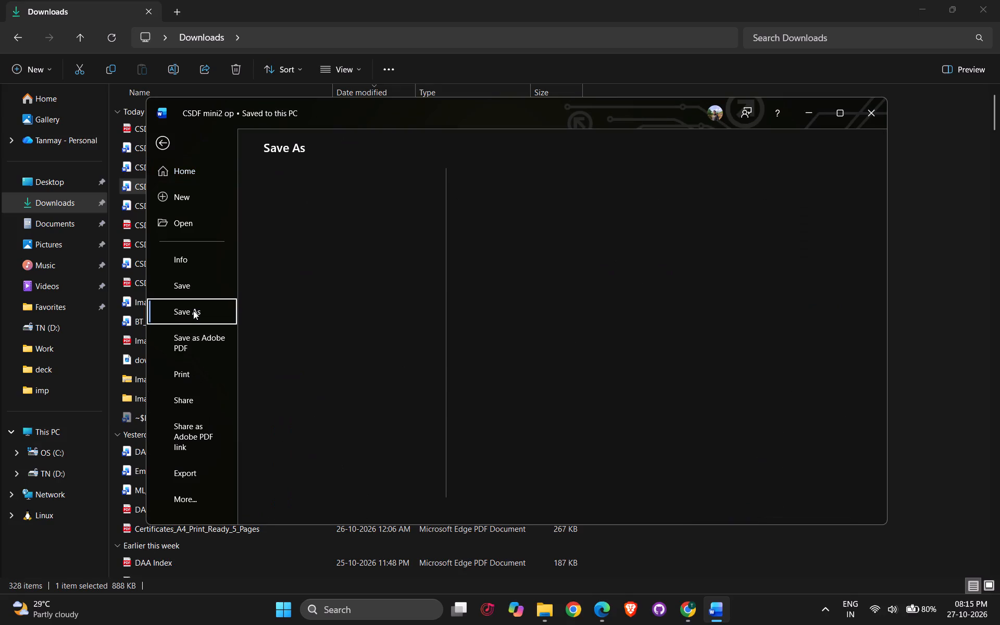
click(586, 236)
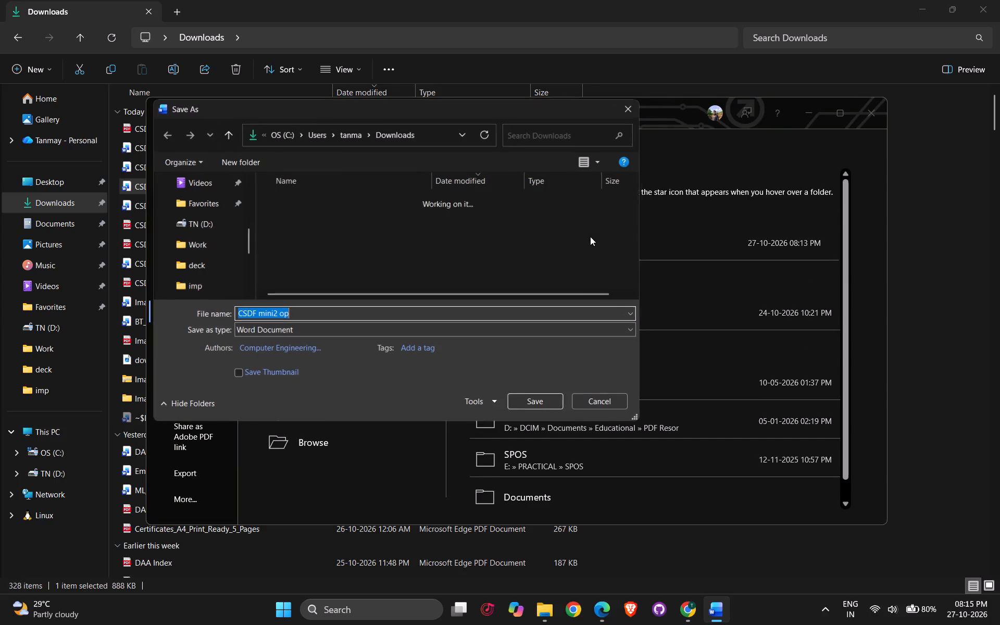
click(298, 324)
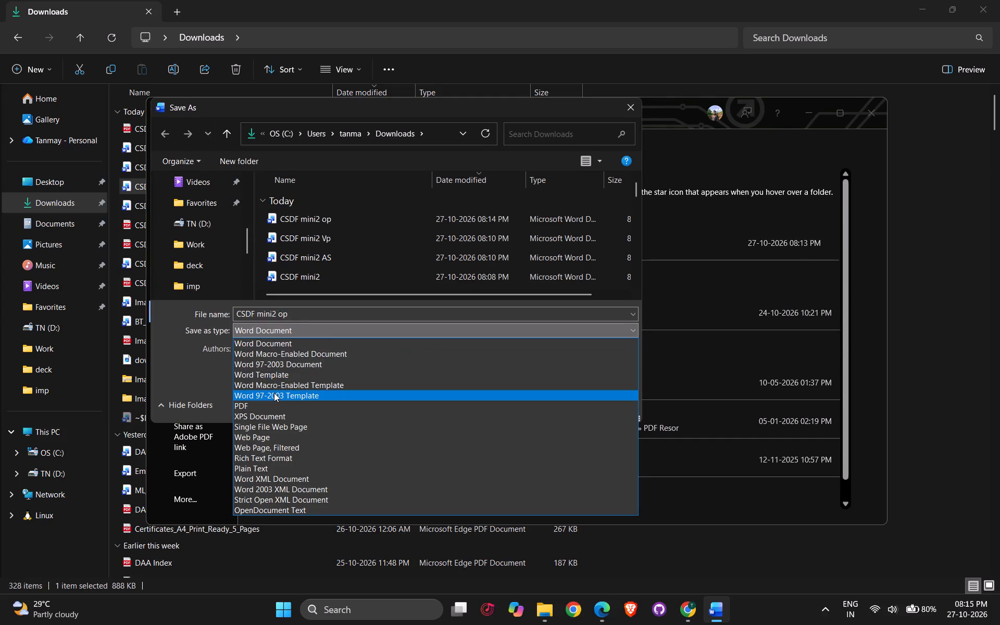
click(274, 401)
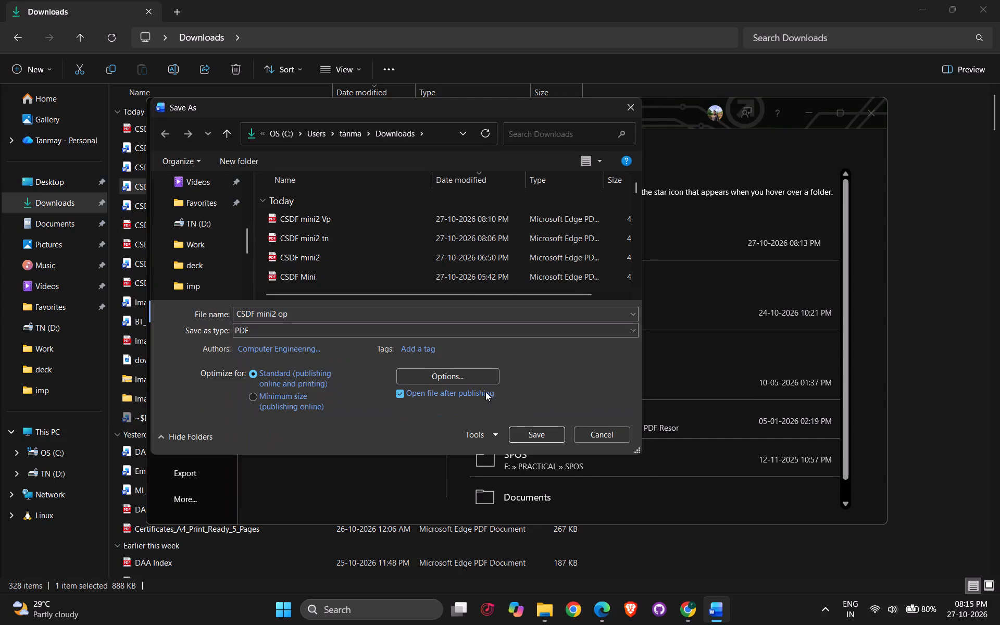
click(535, 436)
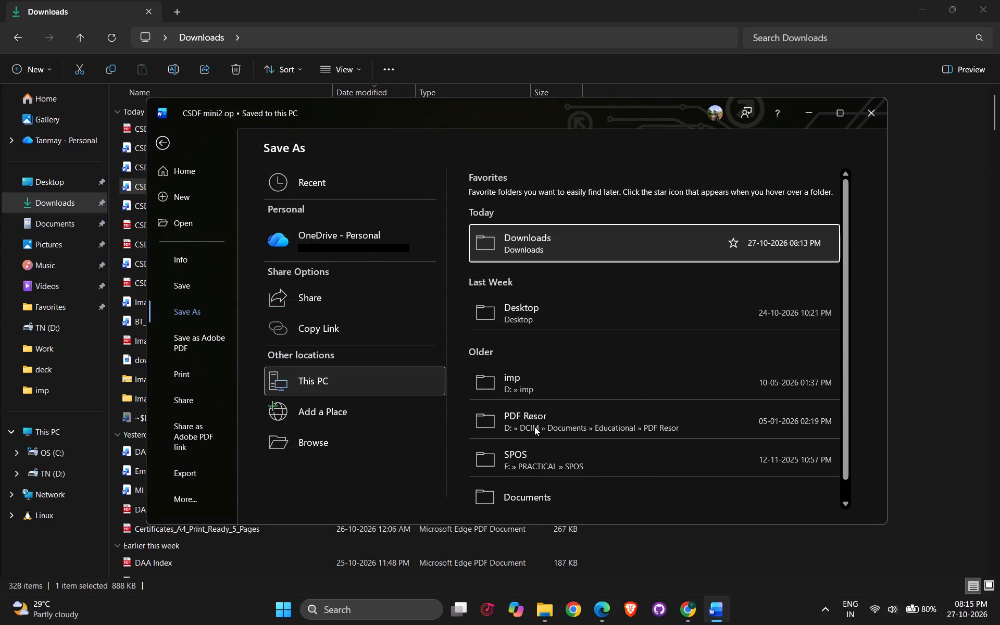
click(810, 111)
click(721, 603)
click(684, 552)
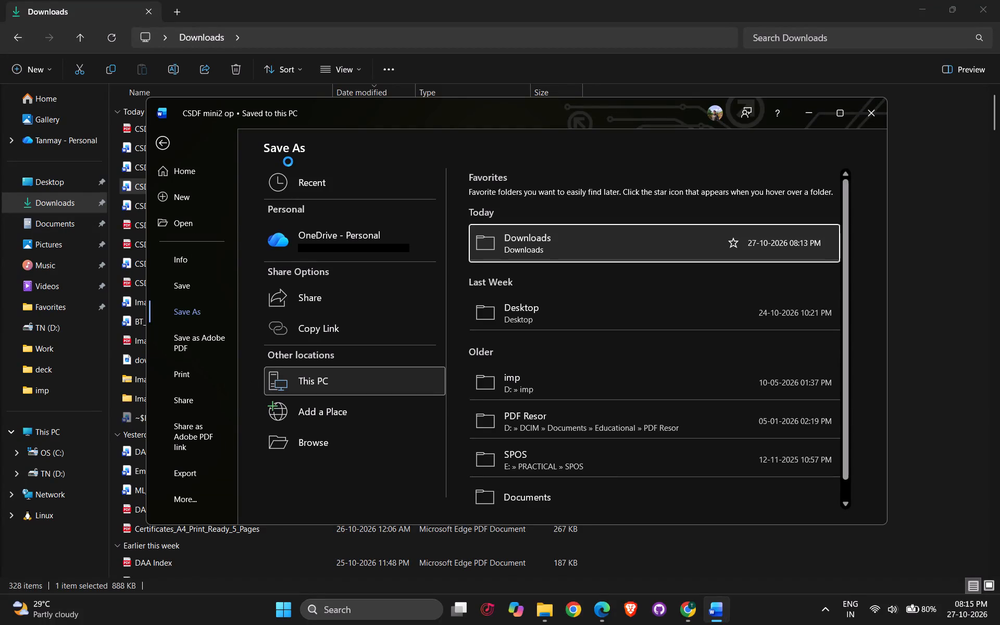
Check the student line on the cover and Certificate pages of the CSDF mini2 op PDF and in the Word document.
scroll(612, 267, down, 2)
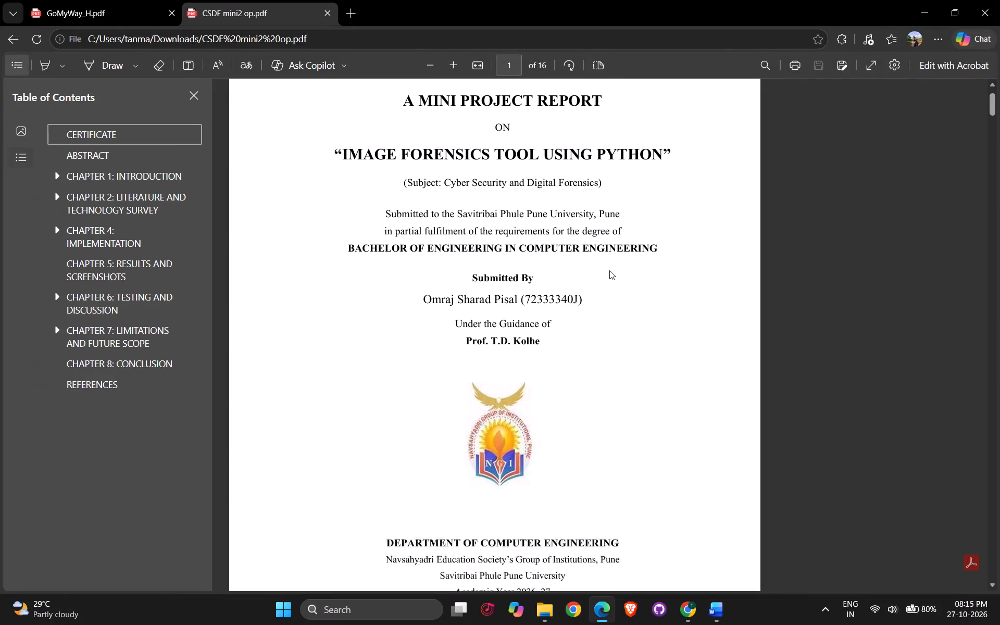
scroll(609, 270, down, 11)
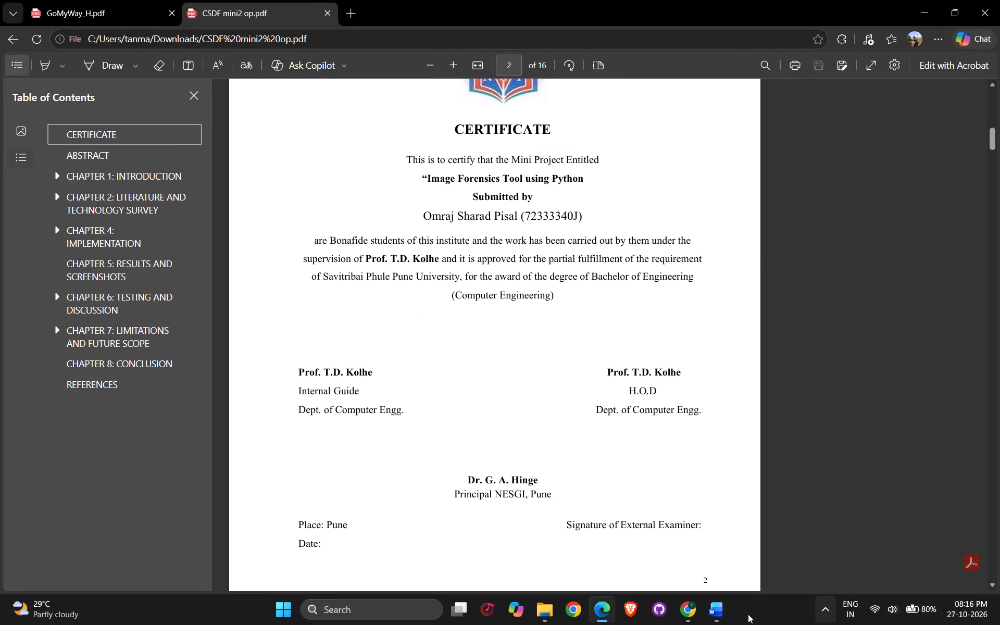
click(711, 606)
scroll(653, 385, up, 20)
scroll(653, 385, up, 2)
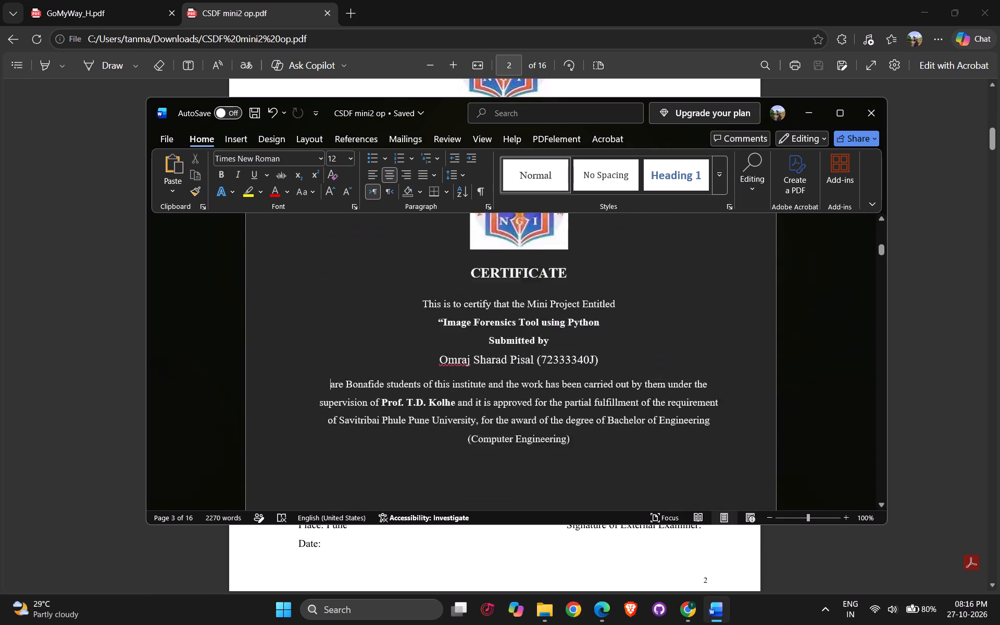
scroll(653, 384, up, 3)
scroll(653, 384, down, 5)
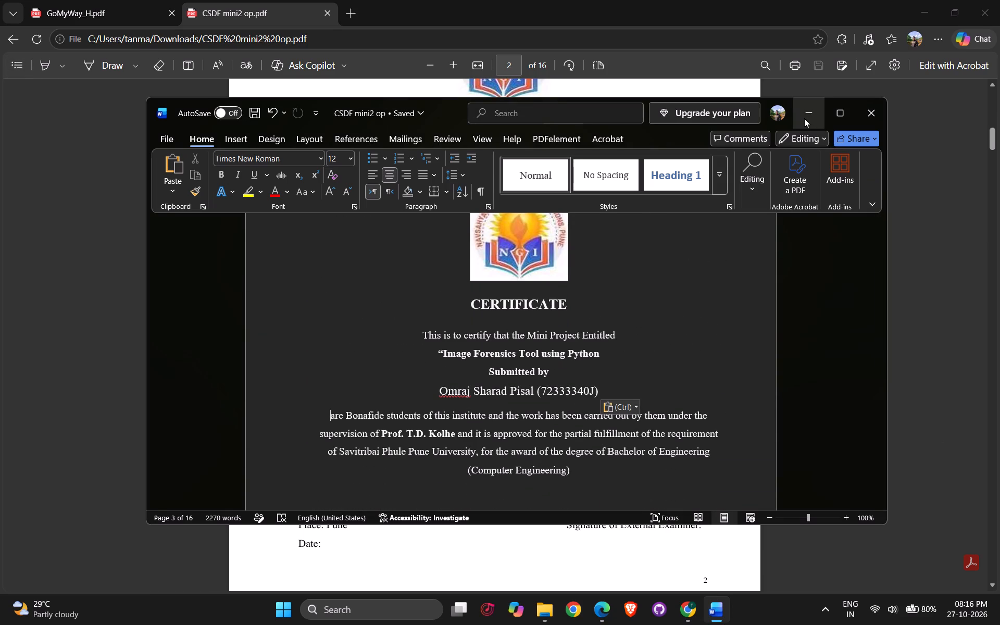
Close the CSDF mini2 op document and PDF, and check the cover page student line in the CSDF mini2 AS and Vp Word documents.
click(881, 116)
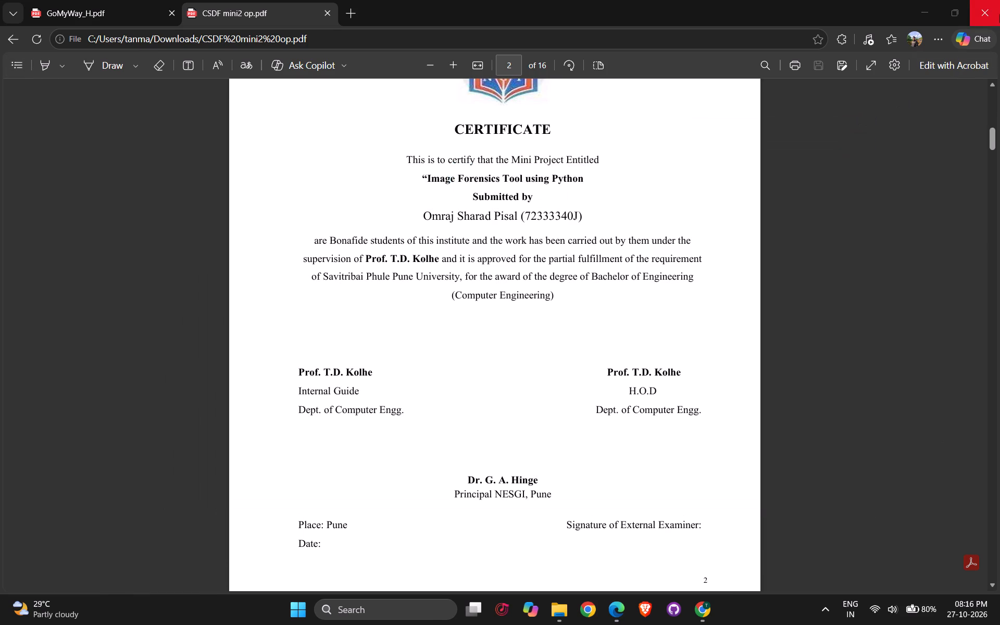
click(999, 14)
double_click(187, 172)
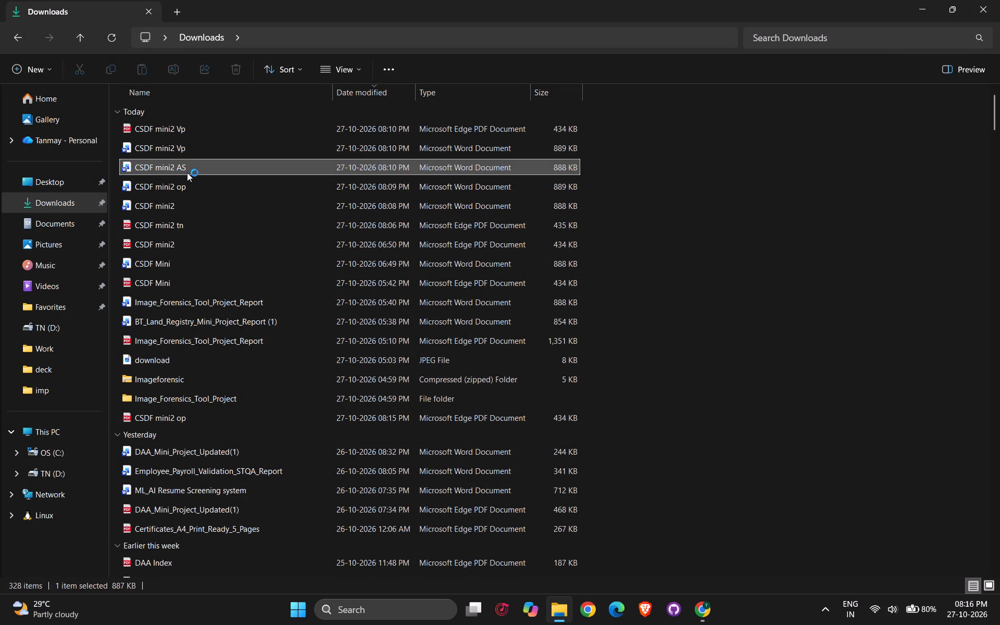
scroll(565, 409, down, 3)
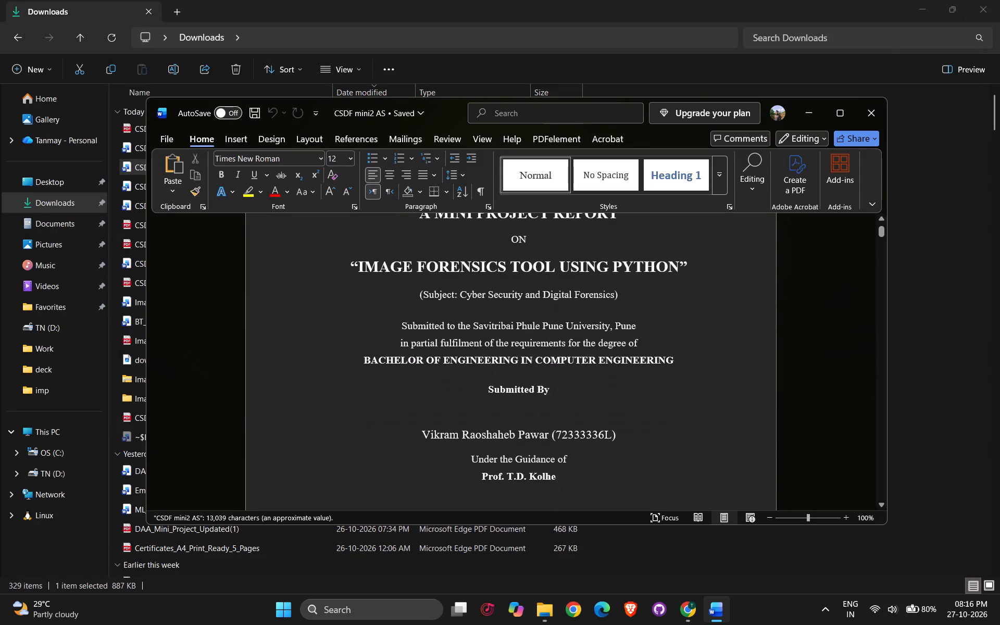
click(797, 124)
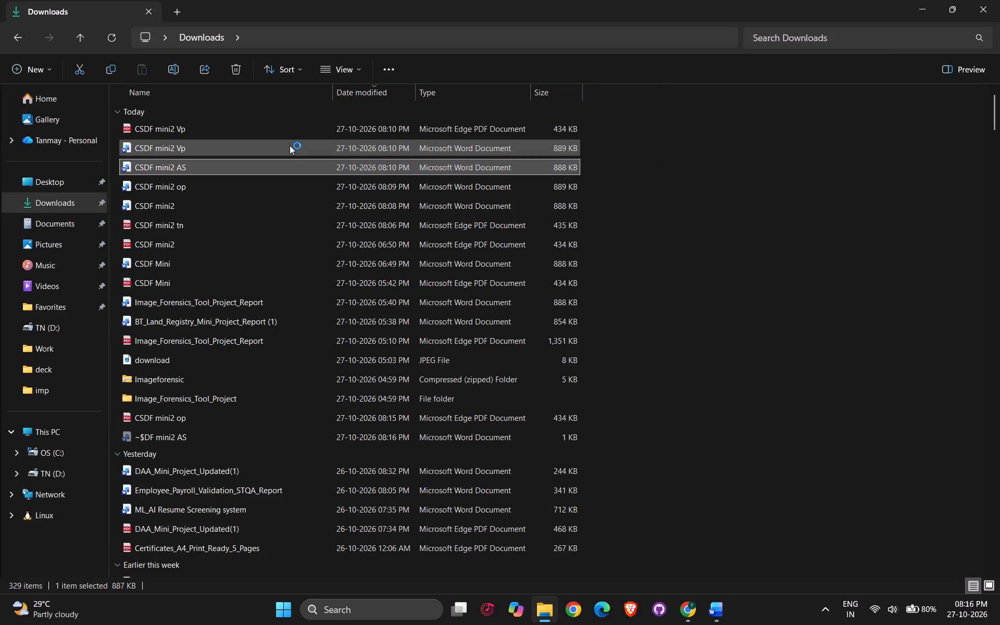
triple_click(290, 145)
scroll(703, 321, down, 5)
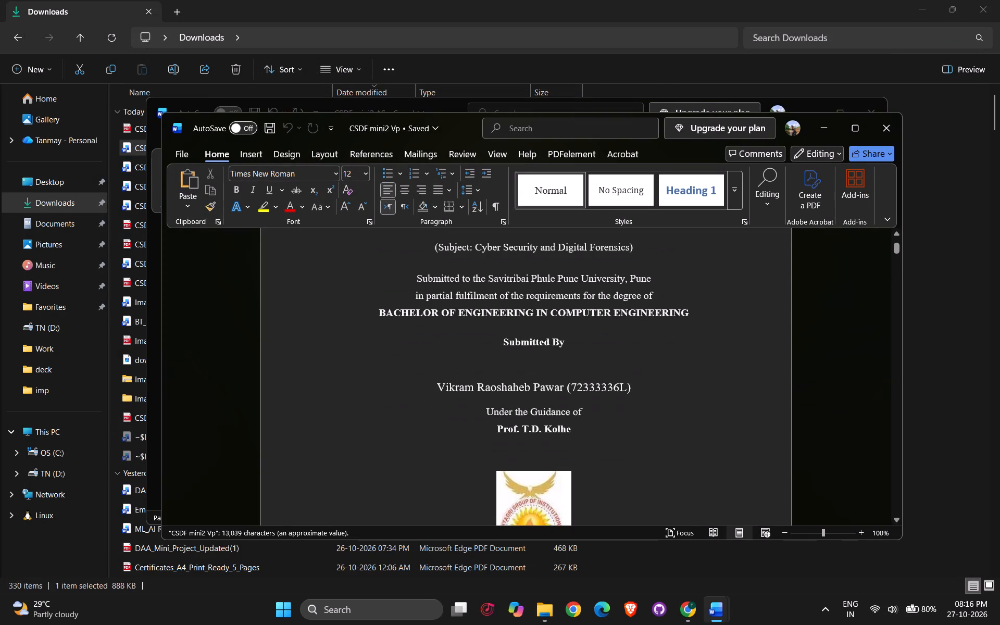
click(880, 136)
click(804, 119)
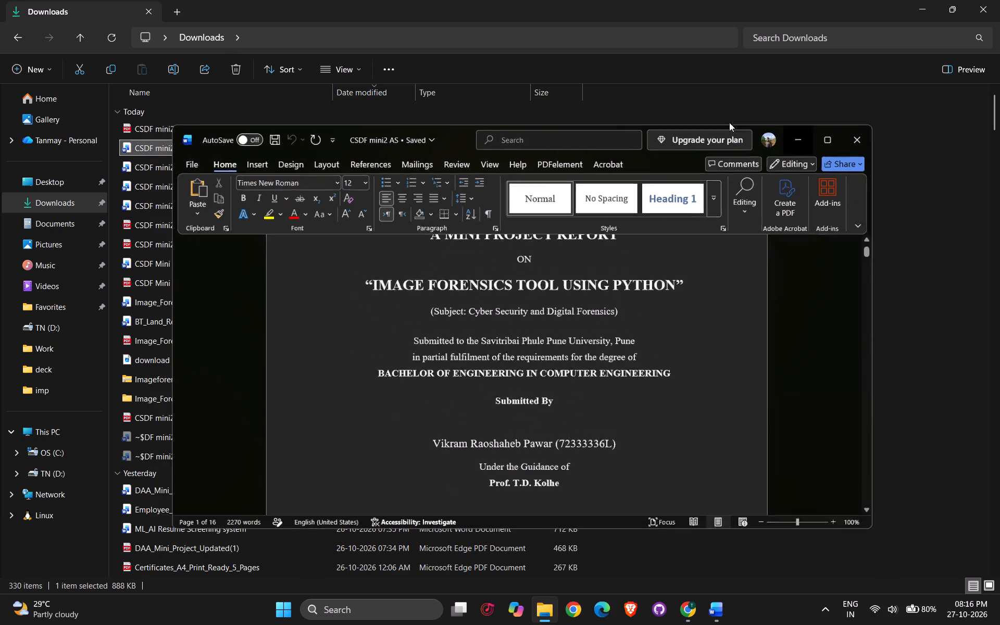
Refresh the Downloads folder and check the student line in the CSDF mini2 op and CSDF mini2 Vp PDFs.
click(116, 43)
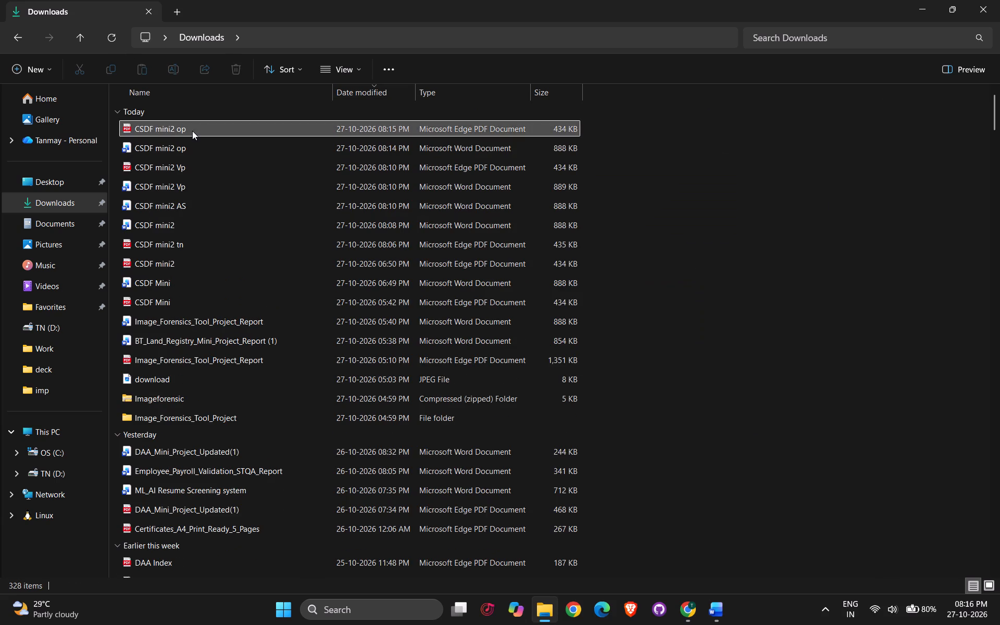
double_click(192, 131)
scroll(763, 227, up, 1)
click(996, 0)
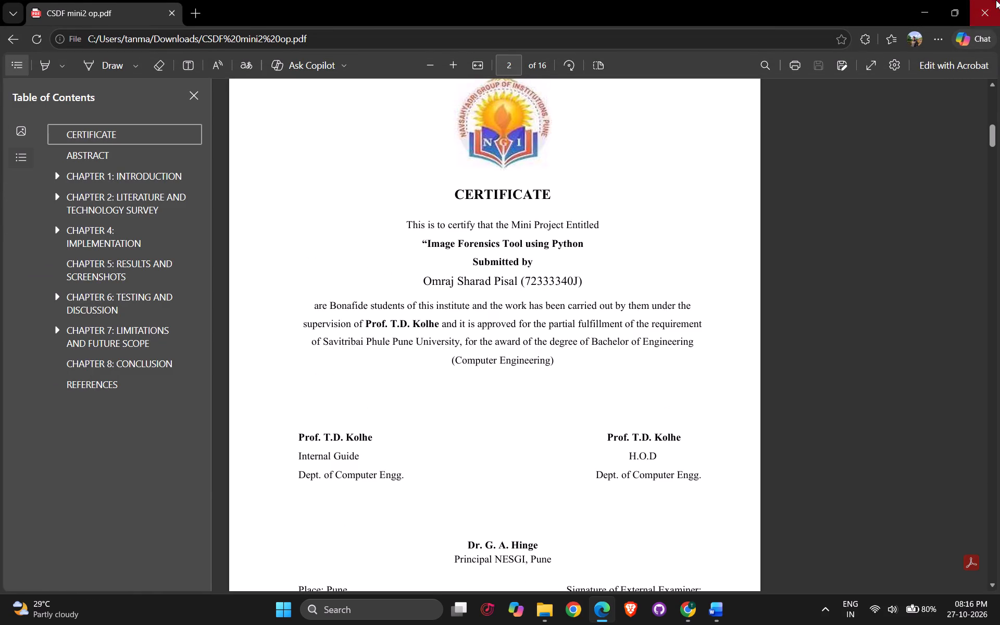
double_click(180, 172)
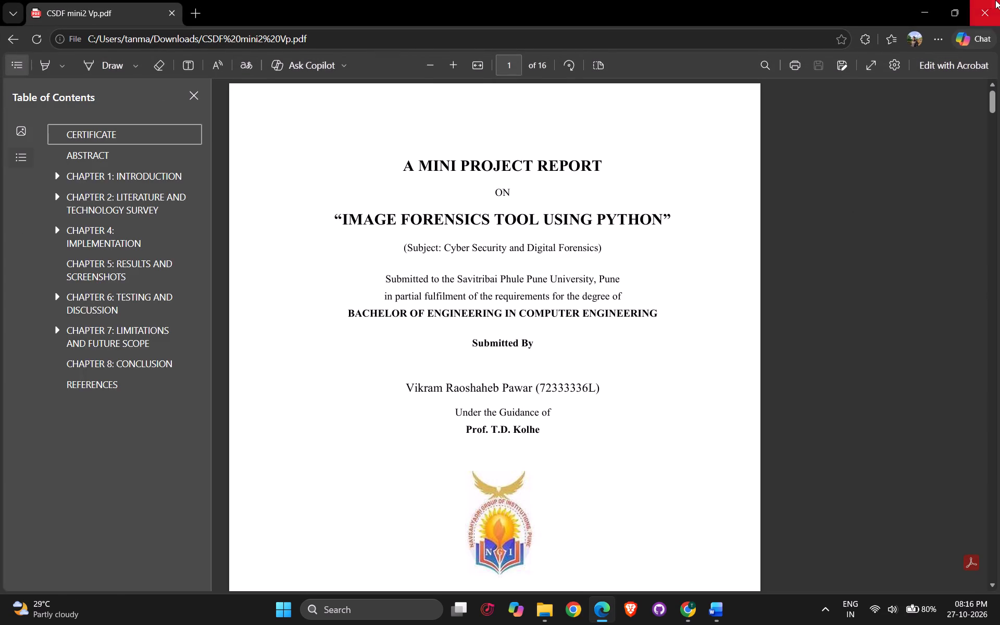
click(987, 0)
Open the CSDF mini2 AS document and copy the second group member's name and PRN from Appendix E of the GoMyWay_H PDF.
double_click(165, 206)
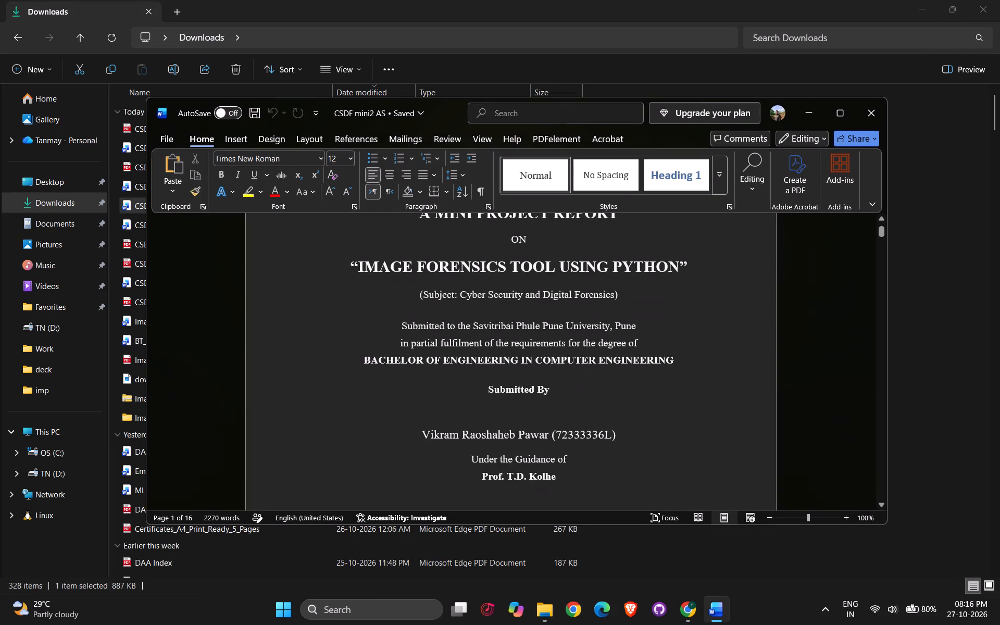
scroll(586, 410, down, 2)
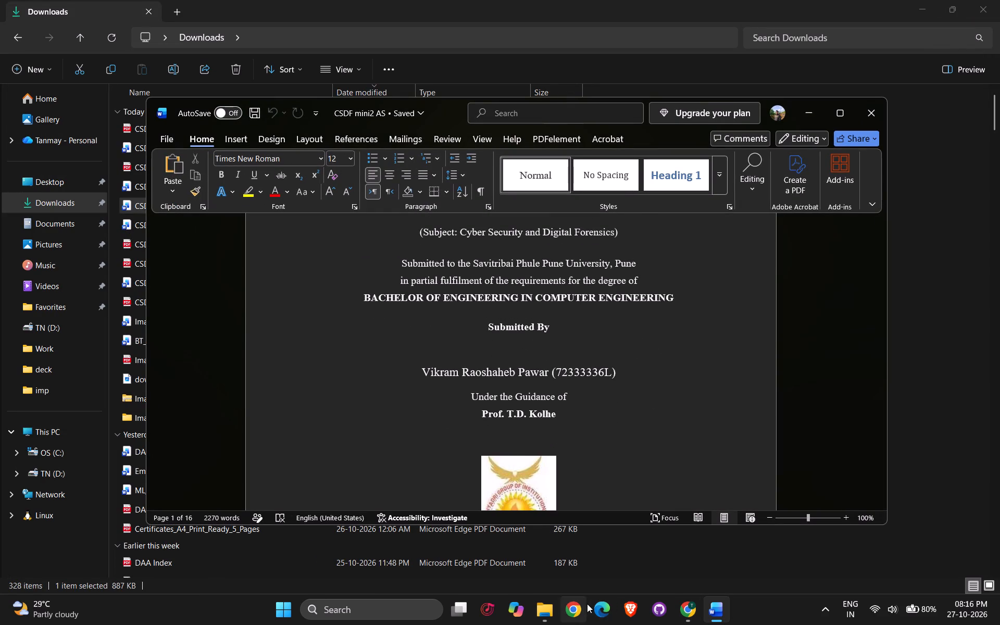
click(803, 110)
scroll(490, 335, down, 7)
scroll(403, 351, down, 1)
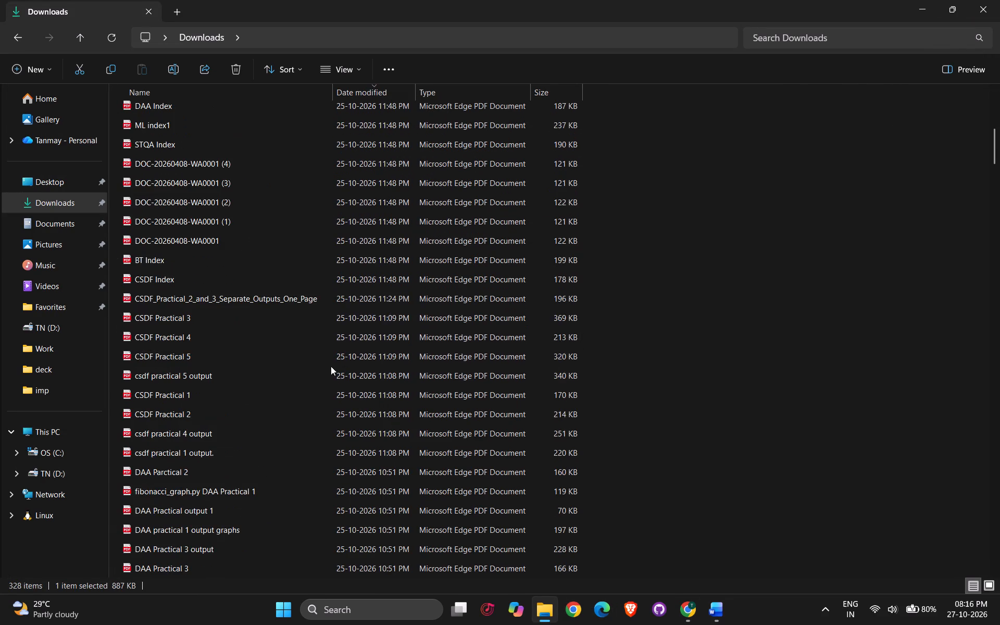
scroll(240, 326, down, 20)
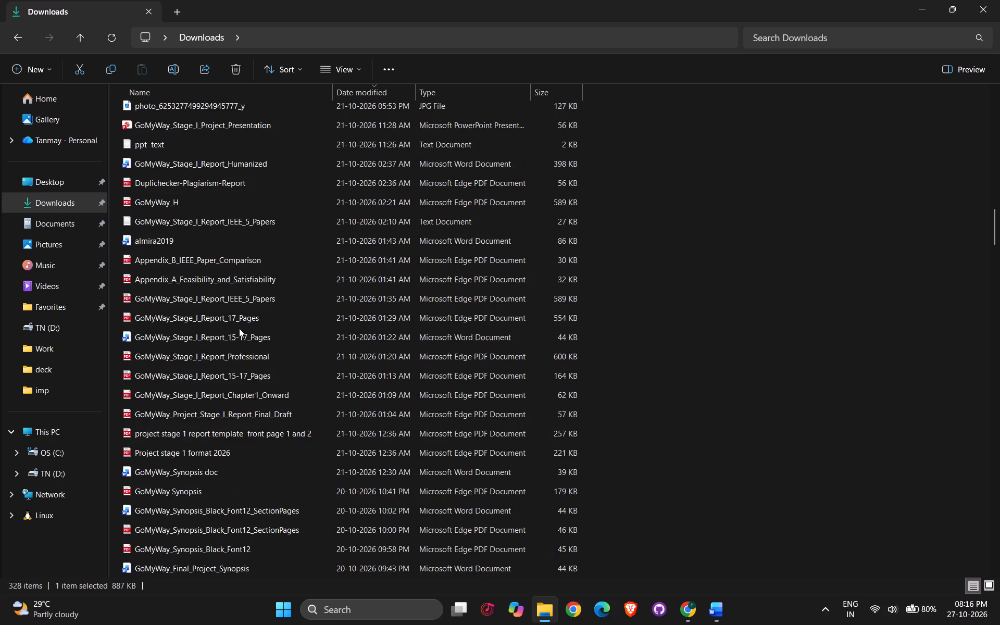
double_click(188, 139)
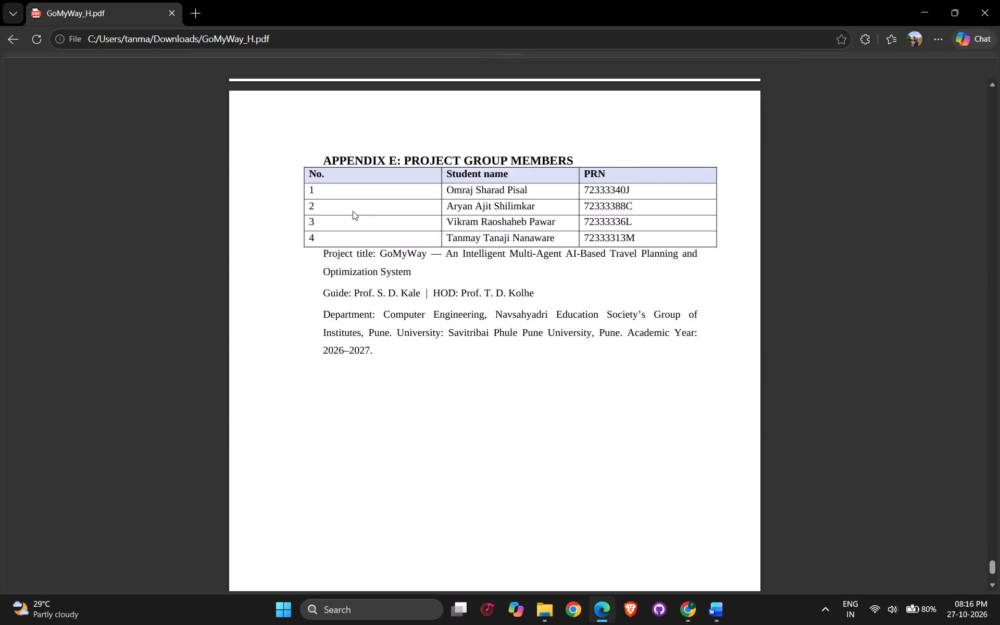
scroll(419, 234, down, 1)
drag(447, 141, 448, 141)
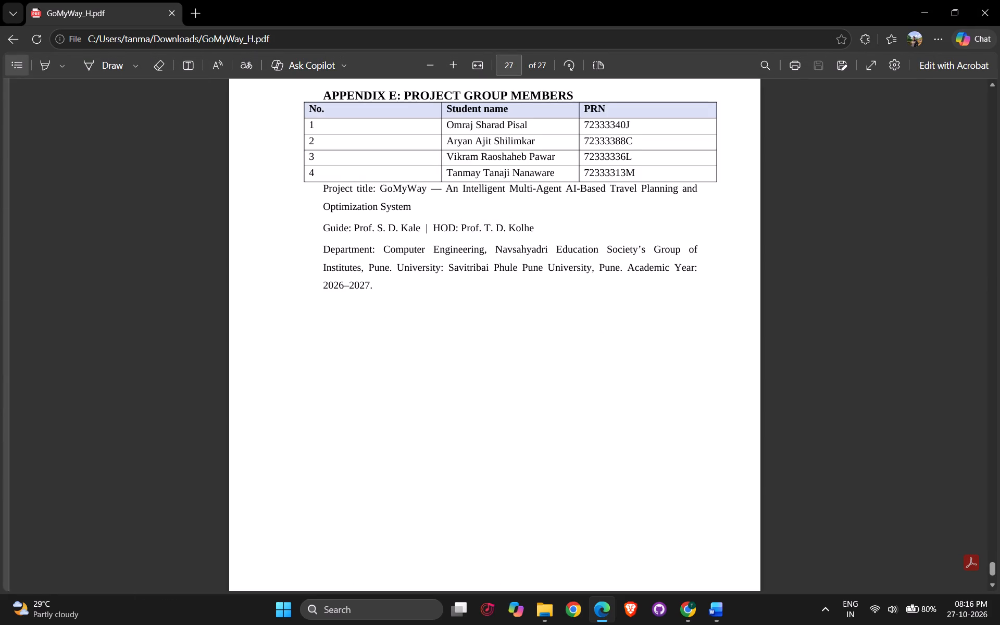
drag(448, 141, 637, 143)
key(ctrl+c)
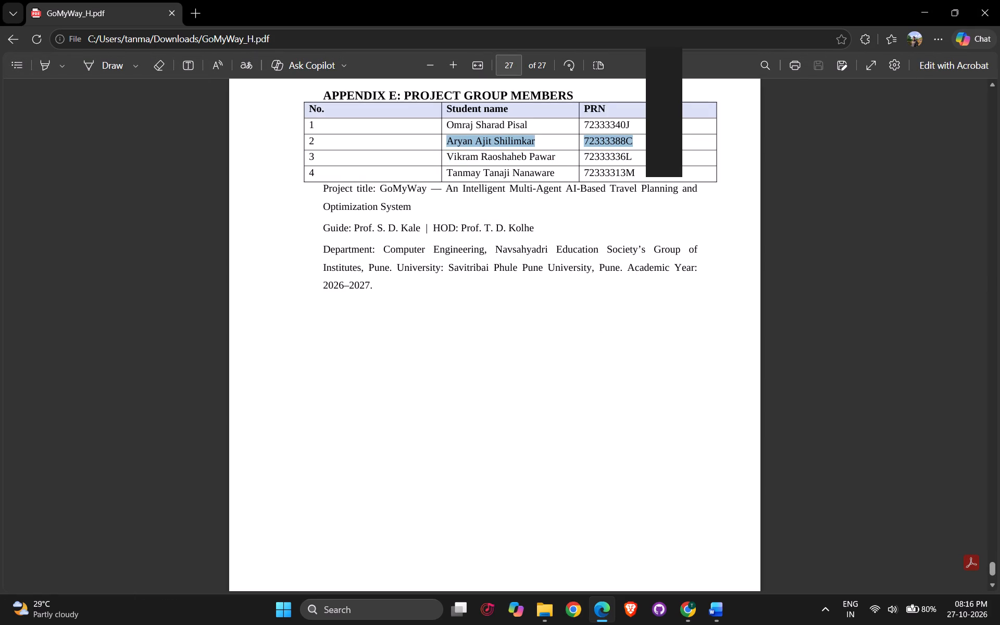
Replace the student name on the cover page of CSDF mini2 AS with the copied name and PRN.
click(706, 611)
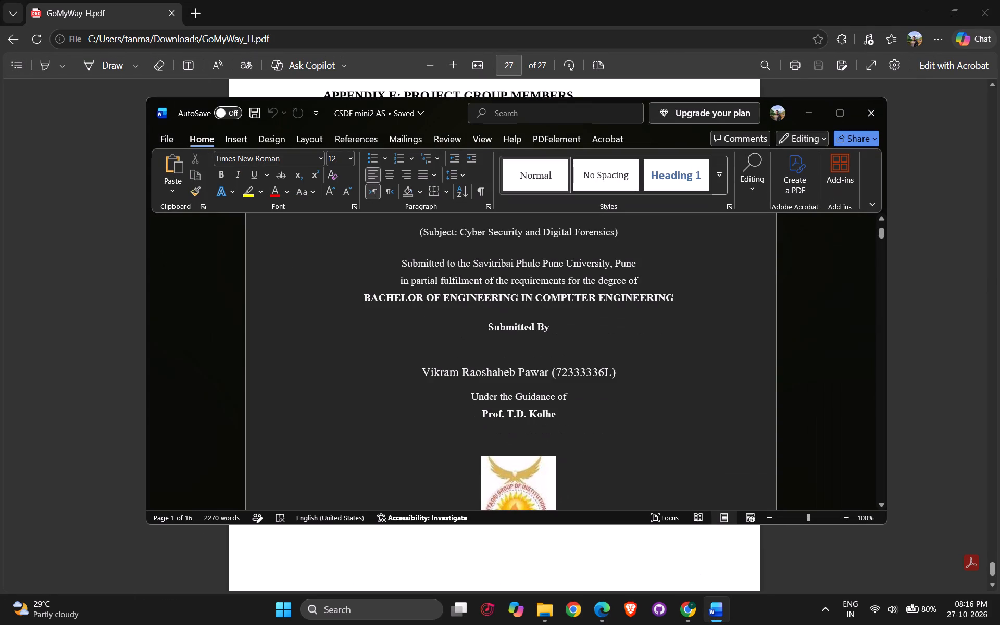
drag(623, 371, 427, 368)
click(545, 379)
drag(548, 374, 394, 374)
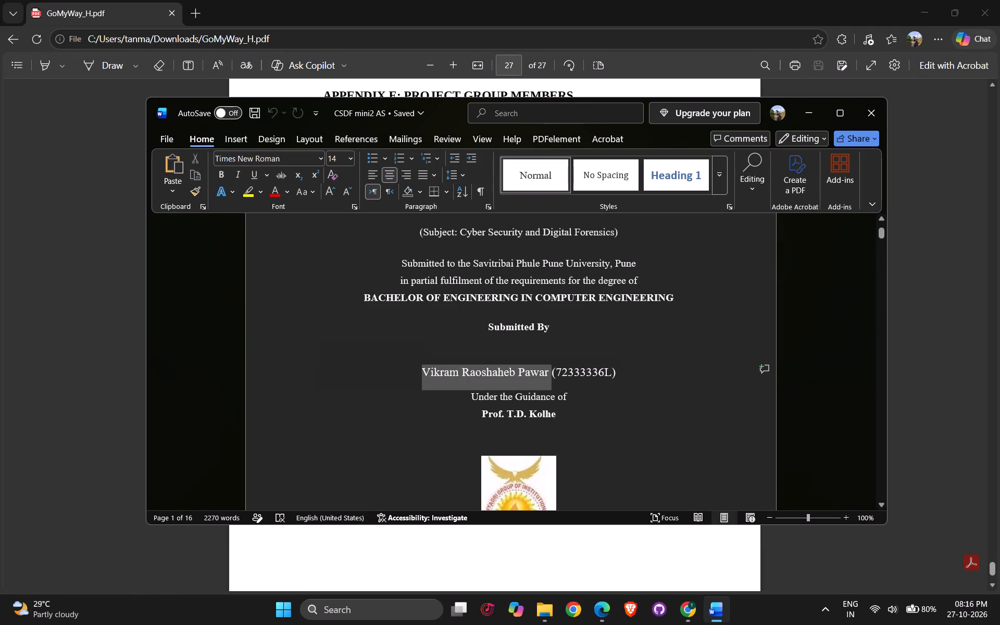
drag(394, 374, 390, 375)
key(BackSpace)
key(ctrl+v)
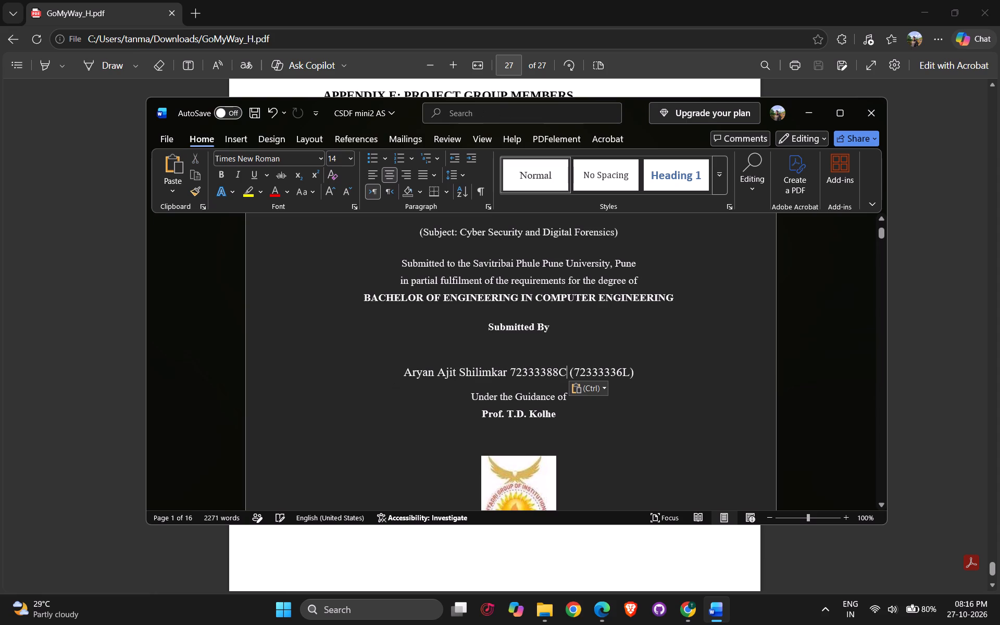
Replace the PRN in the cover page's parentheses with the second member's PRN and delete the duplicate PRN before them.
drag(568, 377, 510, 372)
key(ctrl+c)
drag(629, 373, 588, 376)
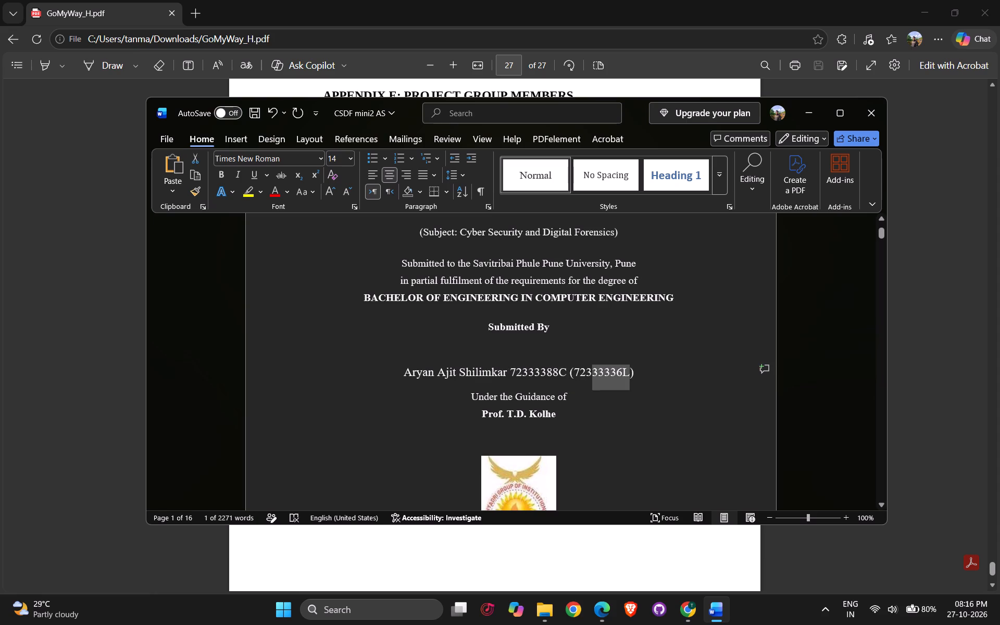
drag(588, 376, 575, 377)
key(BackSpace)
key(ctrl+v)
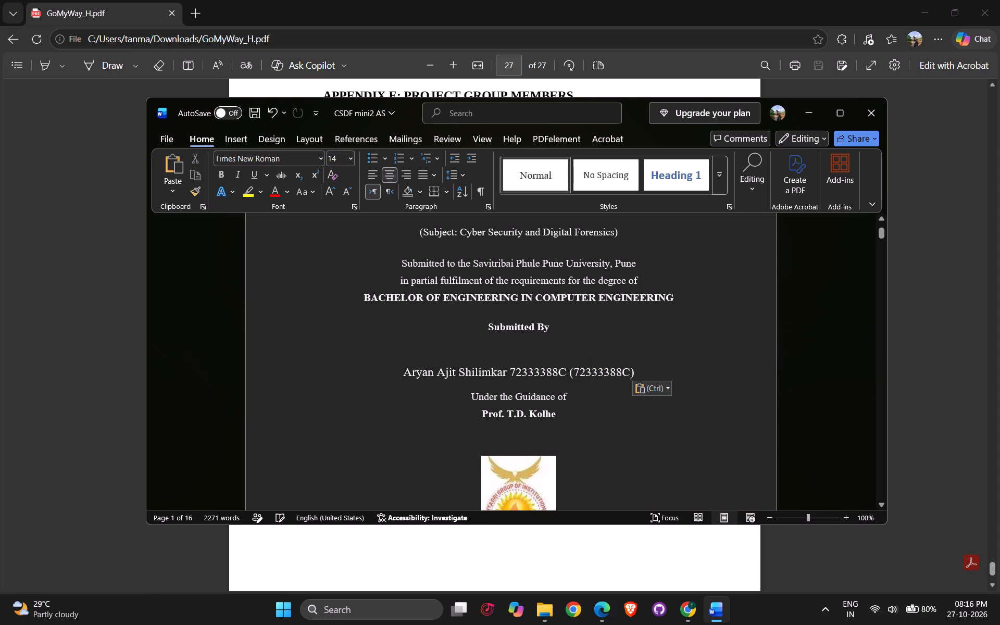
drag(568, 374, 510, 374)
key(BackSpace)
key(BackSpace)
key(space)
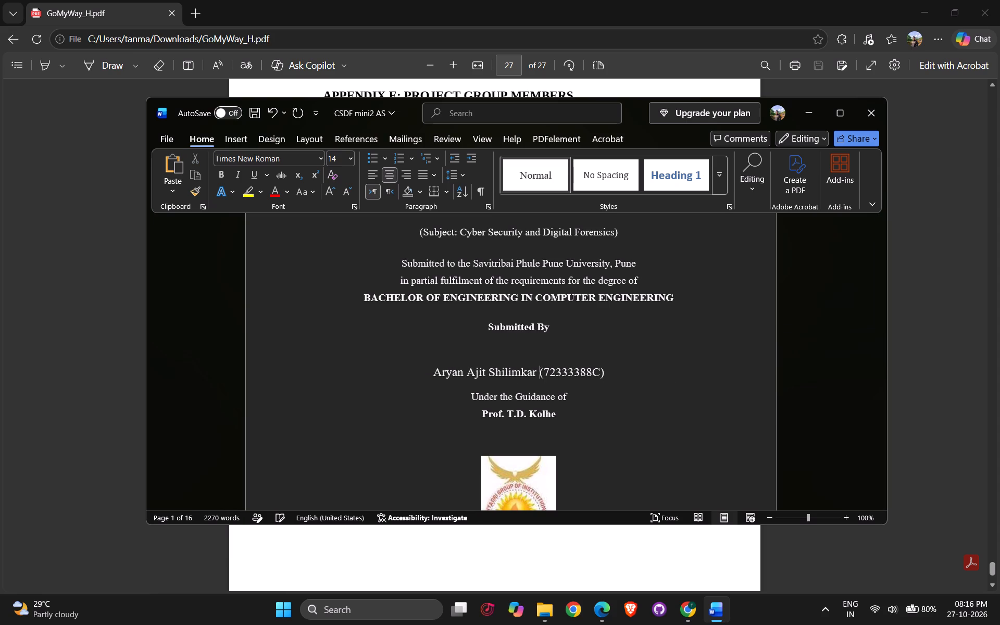
Replace the student line on the Certificate page with a copy of the corrected cover page student line.
drag(644, 374, 445, 370)
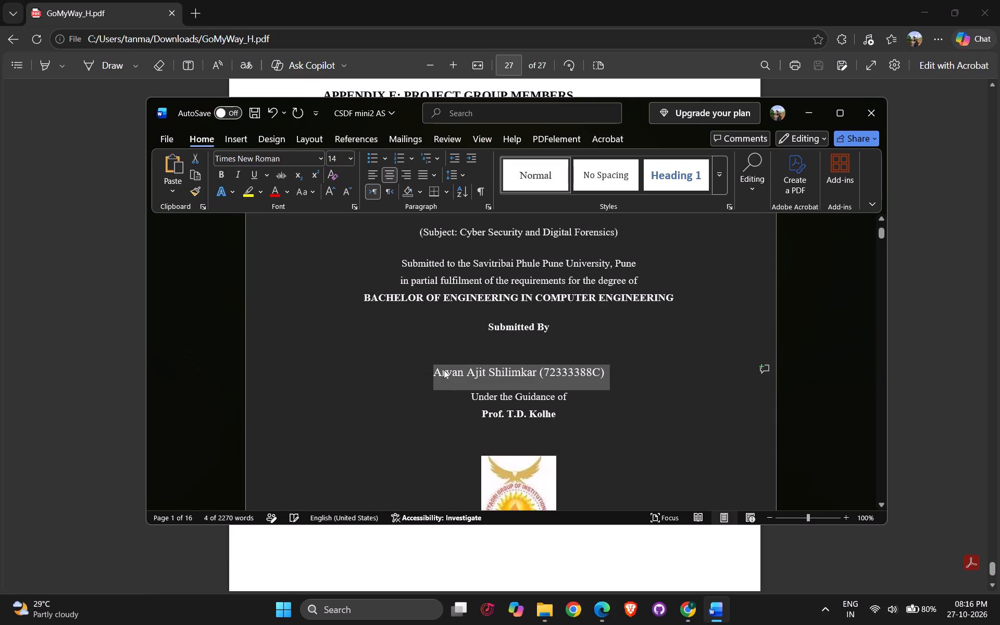
key(ctrl+c)
scroll(539, 413, down, 9)
scroll(528, 423, down, 13)
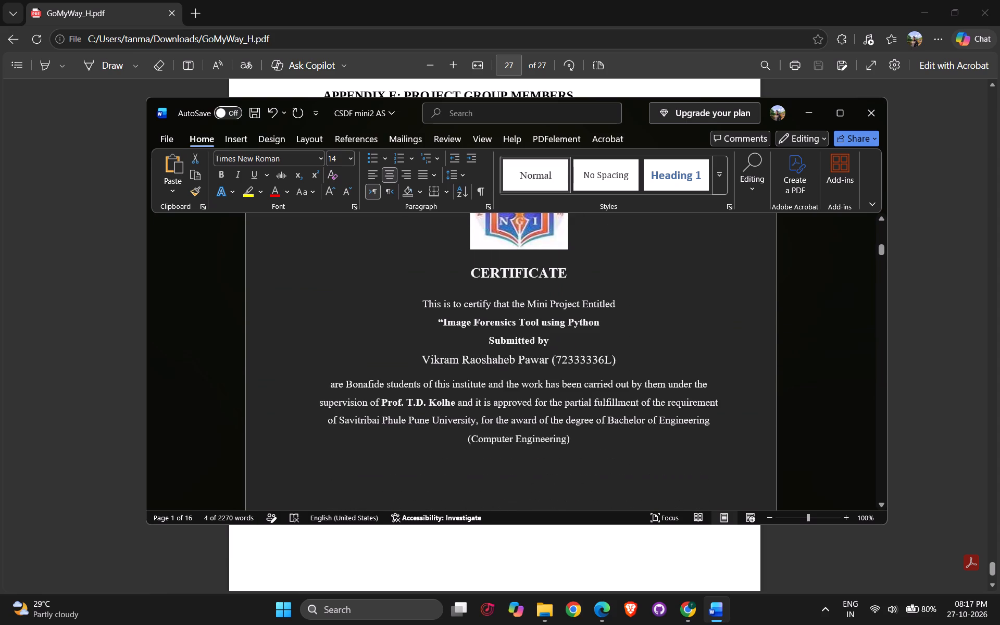
drag(626, 368, 420, 366)
click(445, 363)
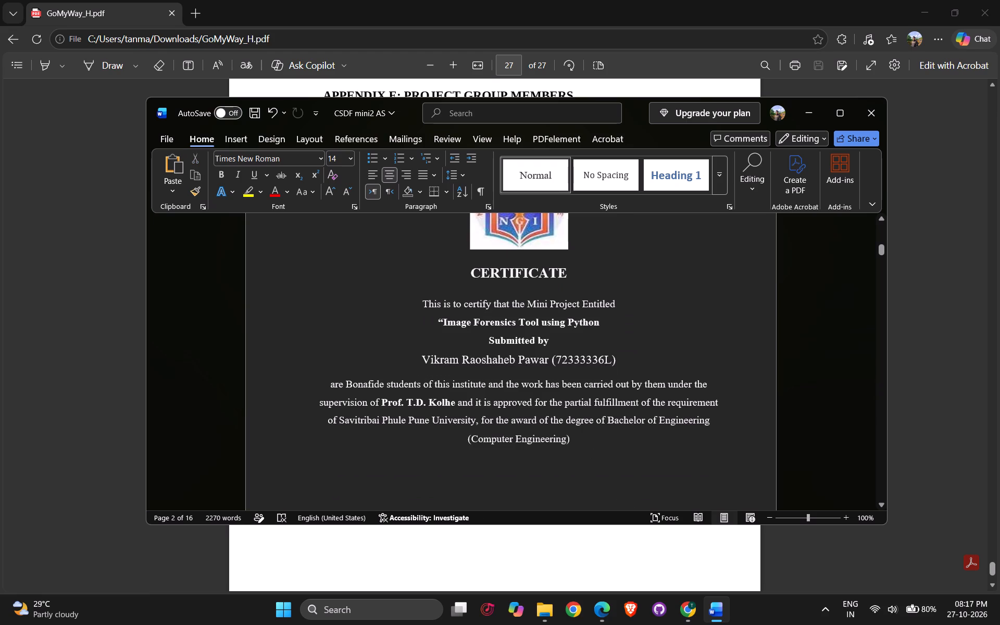
click(610, 360)
drag(619, 358, 471, 365)
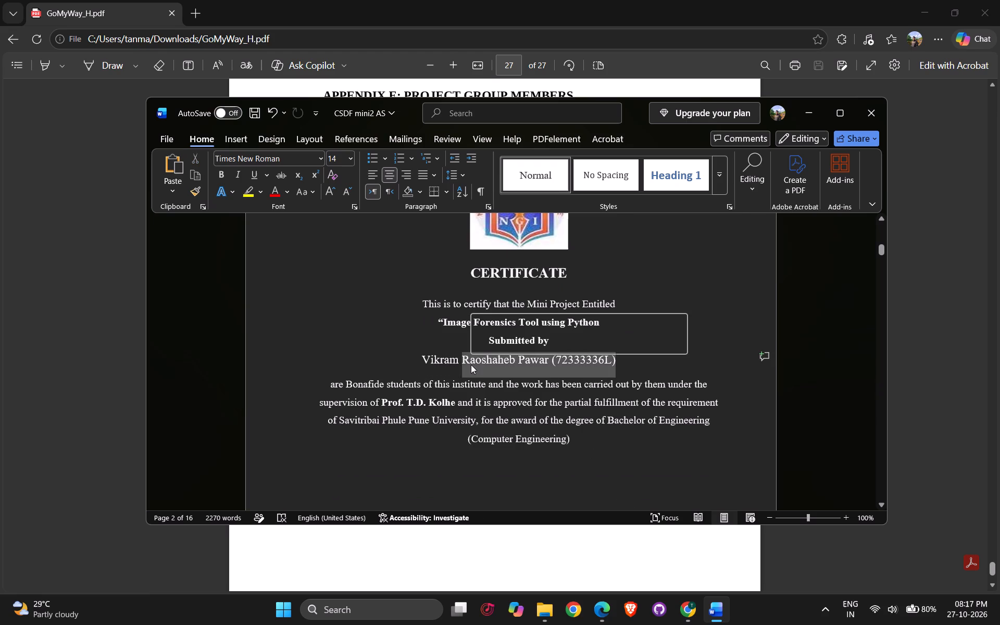
key(BackSpace)
key(ctrl+v)
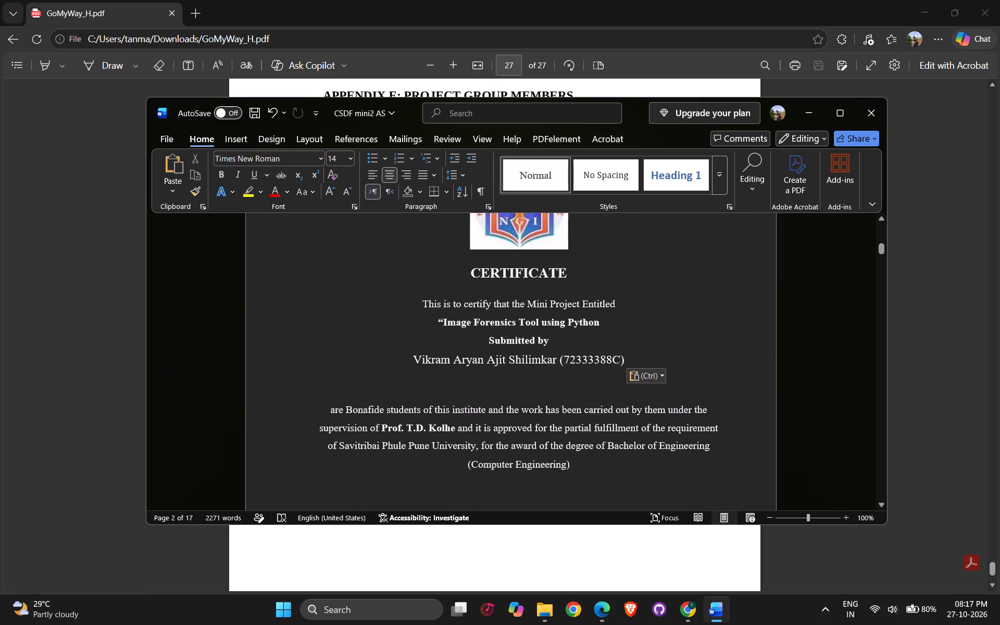
click(456, 360)
drag(454, 360, 399, 359)
key(BackSpace)
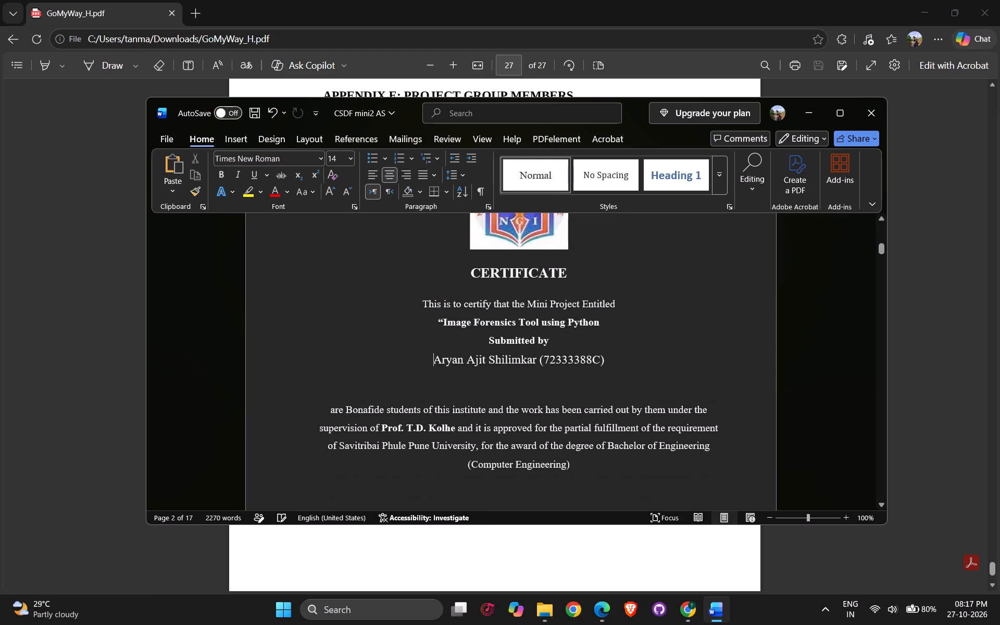
Remove the blank line below the student line on the Certificate page and save the document.
key(Down)
key(BackSpace)
key(BackSpace)
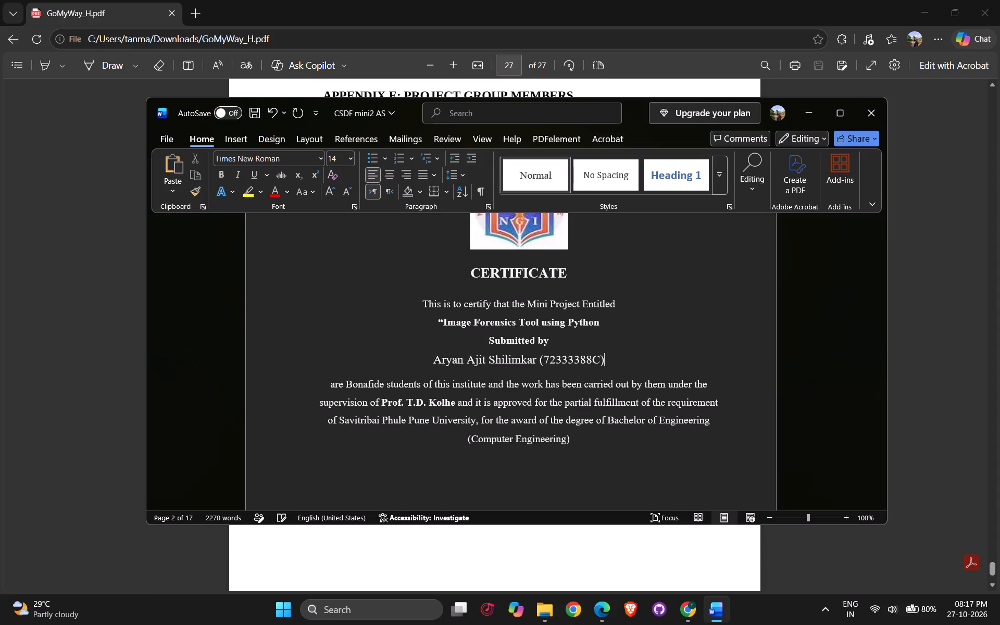
scroll(405, 357, down, 13)
scroll(396, 374, up, 9)
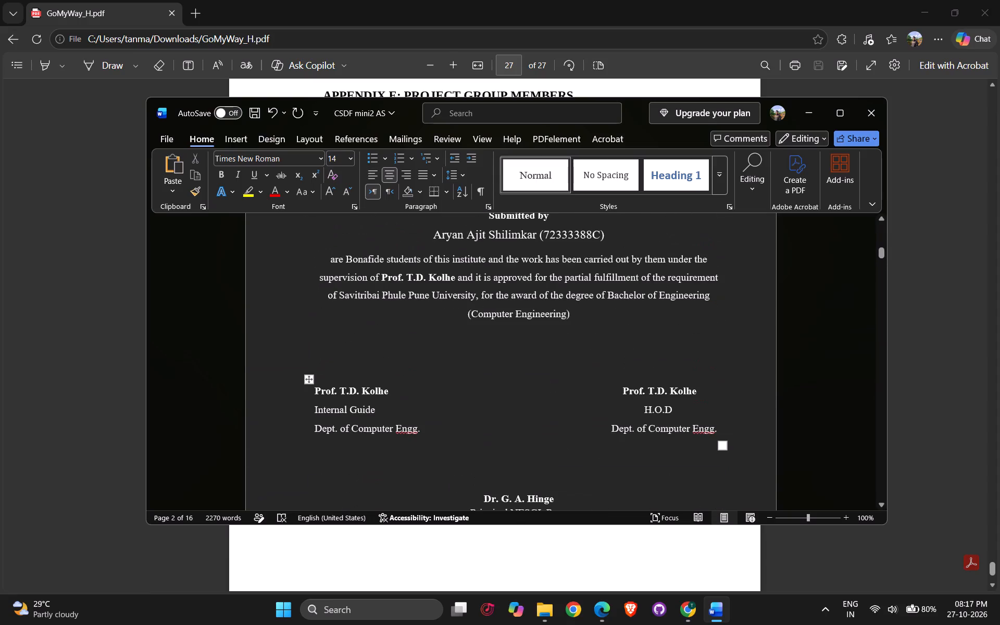
key(ctrl+s)
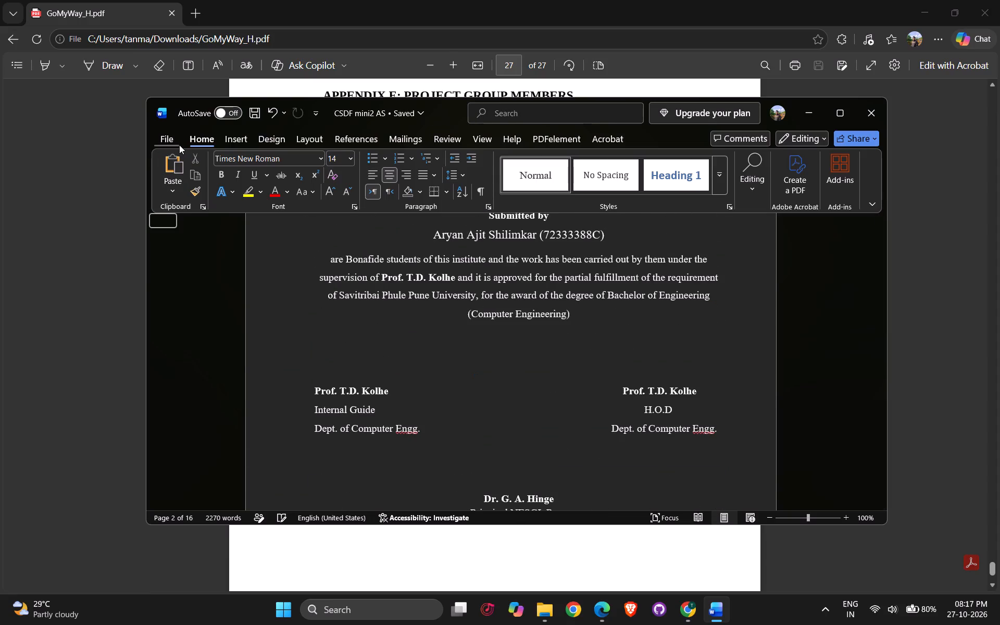
Save the CSDF mini2 AS document as a PDF with the same name in the Downloads folder.
click(179, 145)
click(196, 311)
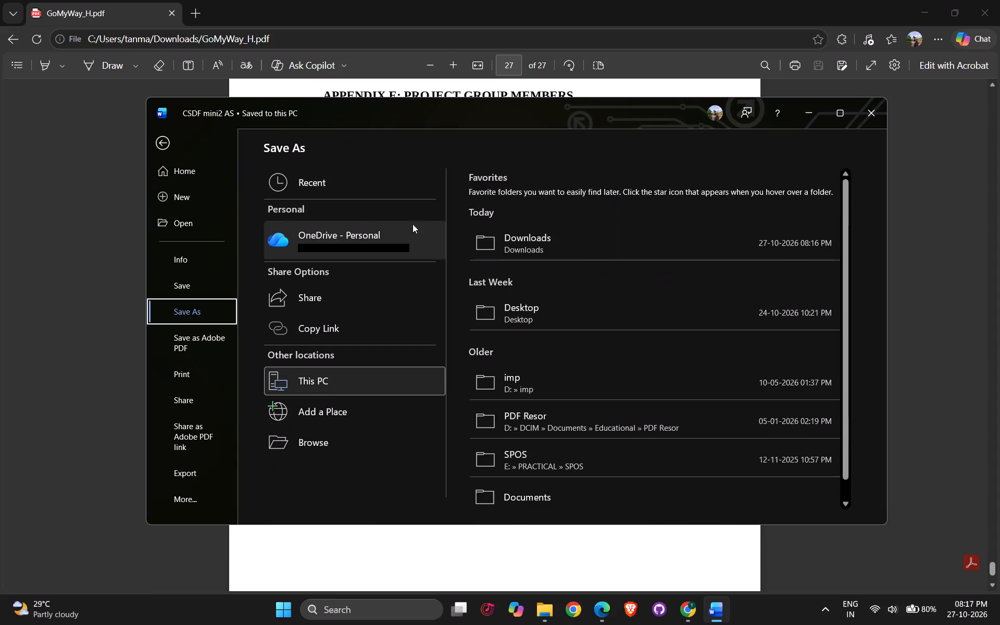
click(591, 245)
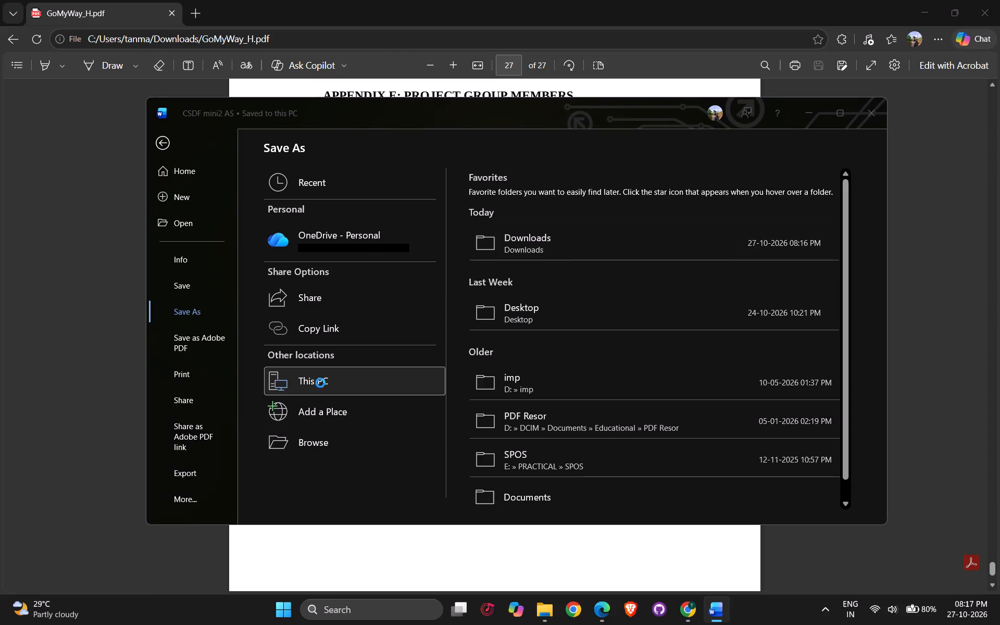
click(303, 331)
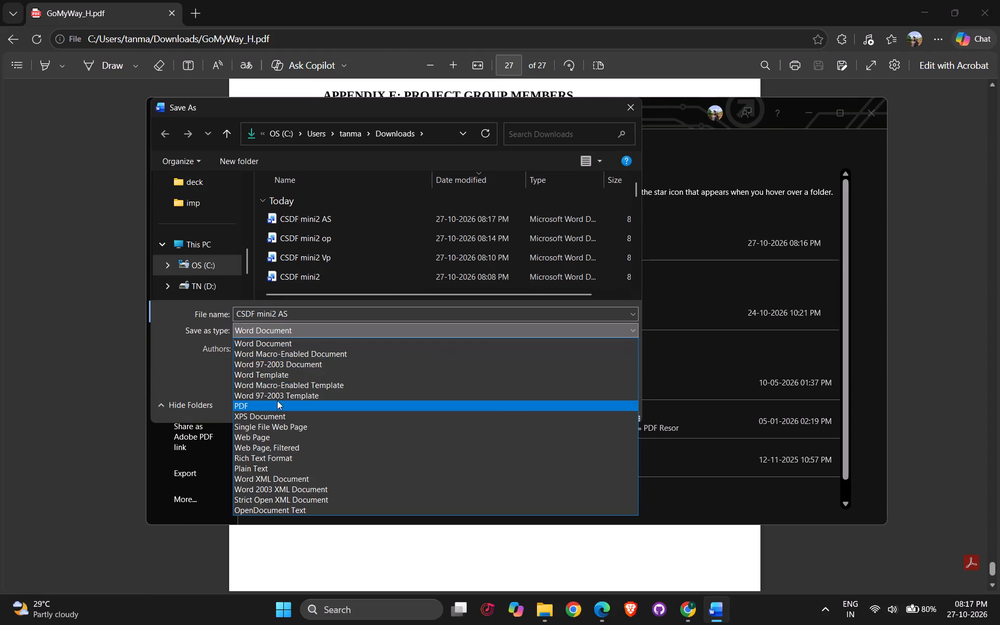
click(276, 402)
click(536, 432)
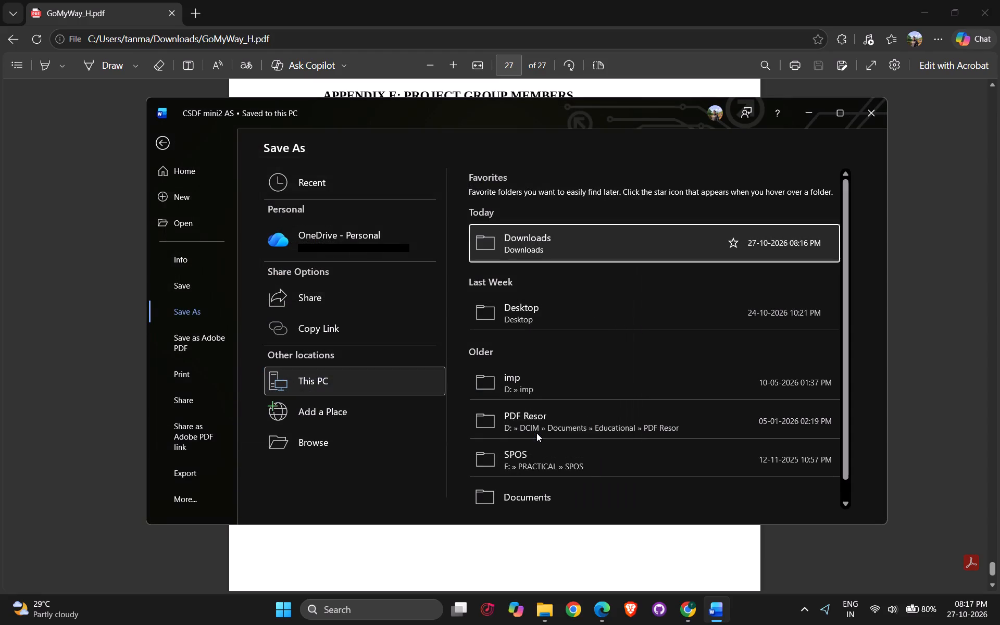
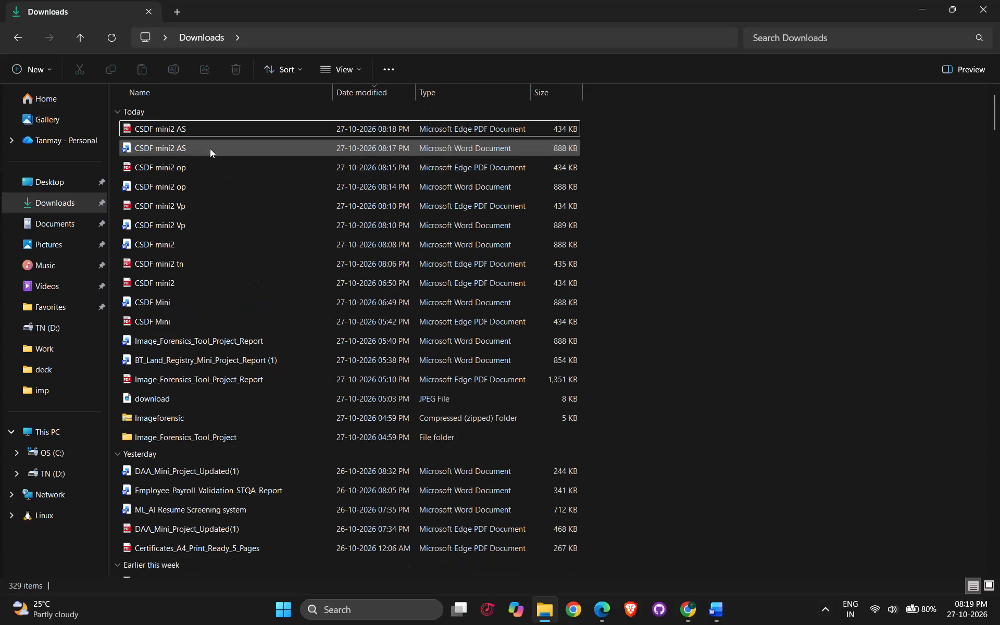
Copy the PDF files CSDF mini2 AS, CSDF mini2 op and CSDF mini2 Vp from the Downloads folder.
ctrl+click(552, 128)
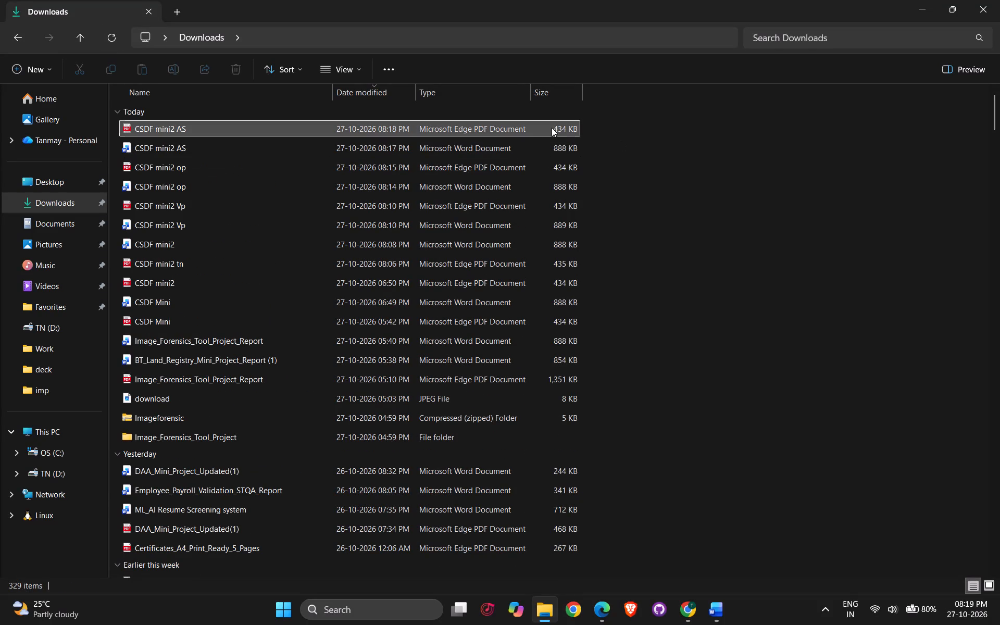
ctrl+click(435, 169)
ctrl+click(414, 211)
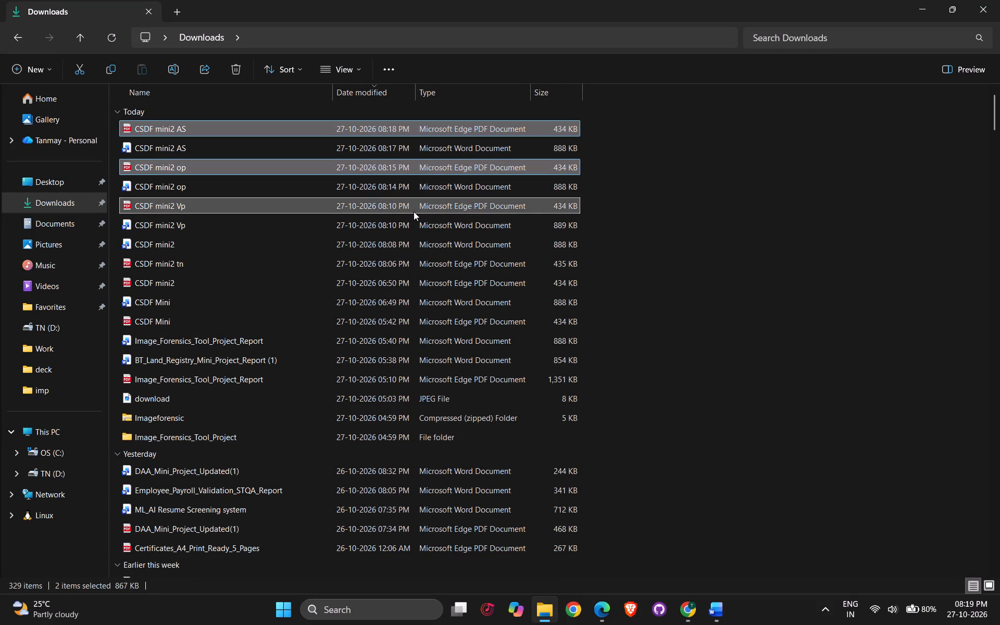
ctrl+right_click(414, 211)
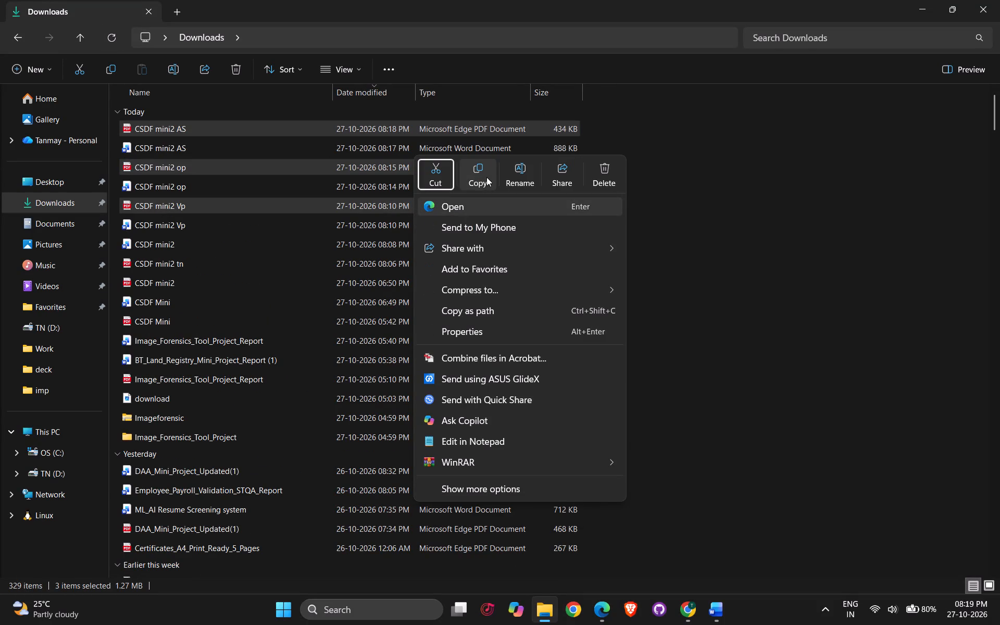
click(486, 177)
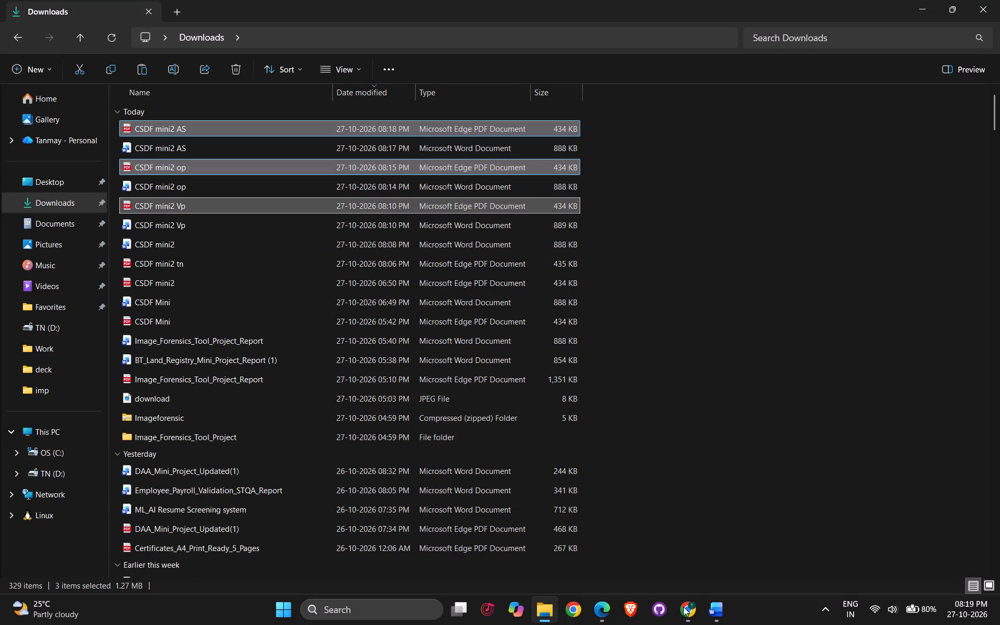